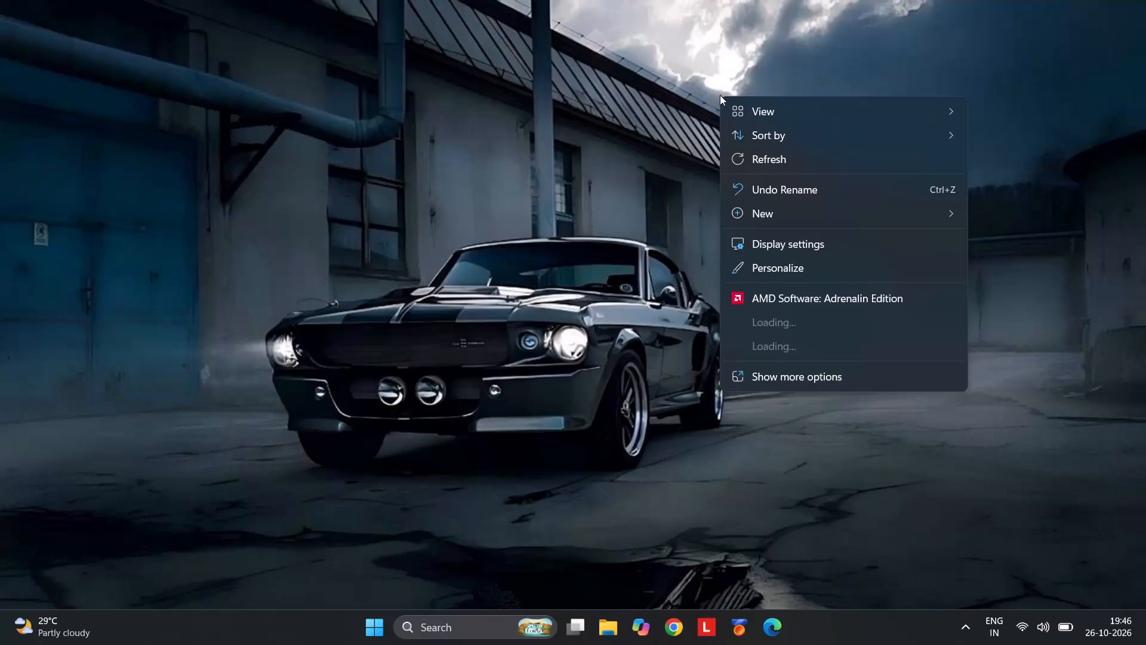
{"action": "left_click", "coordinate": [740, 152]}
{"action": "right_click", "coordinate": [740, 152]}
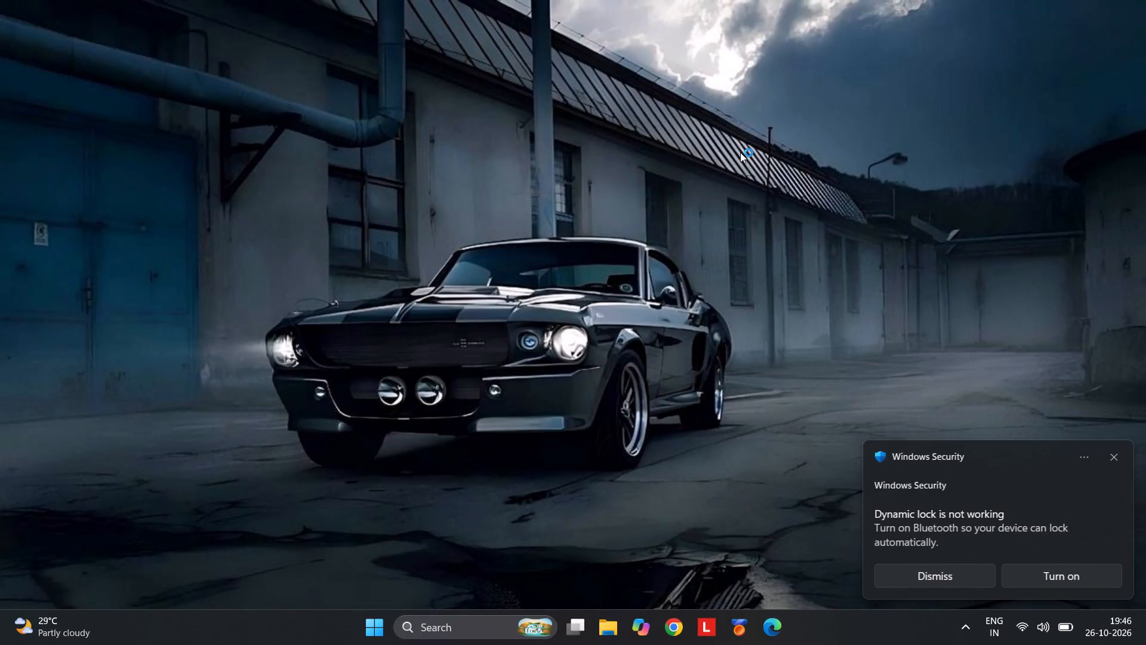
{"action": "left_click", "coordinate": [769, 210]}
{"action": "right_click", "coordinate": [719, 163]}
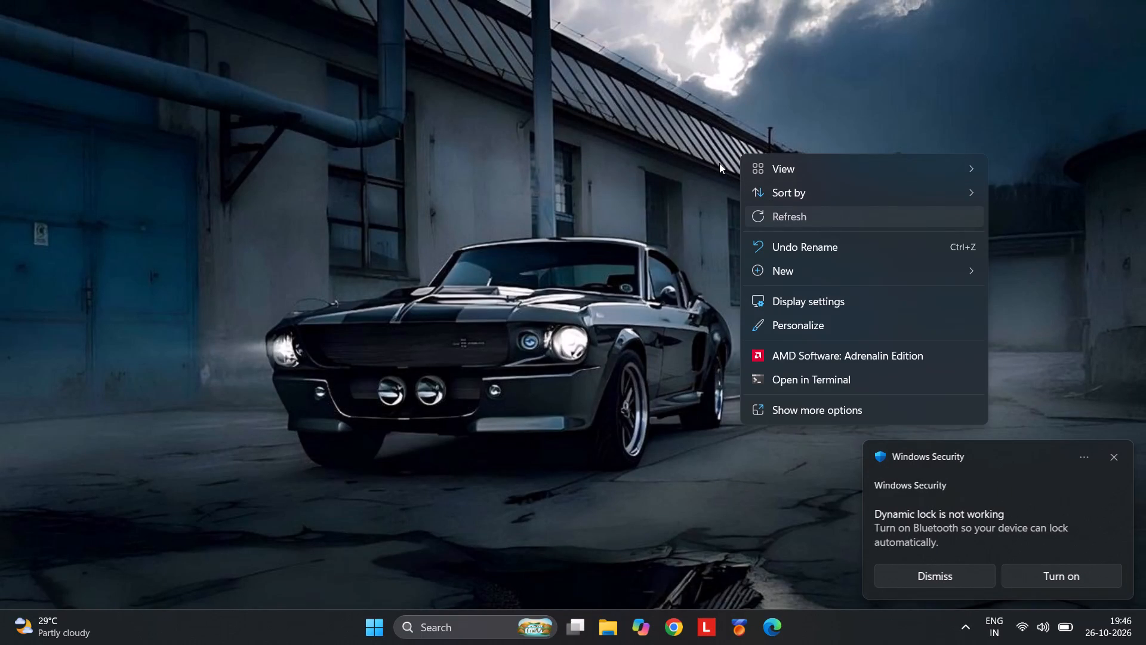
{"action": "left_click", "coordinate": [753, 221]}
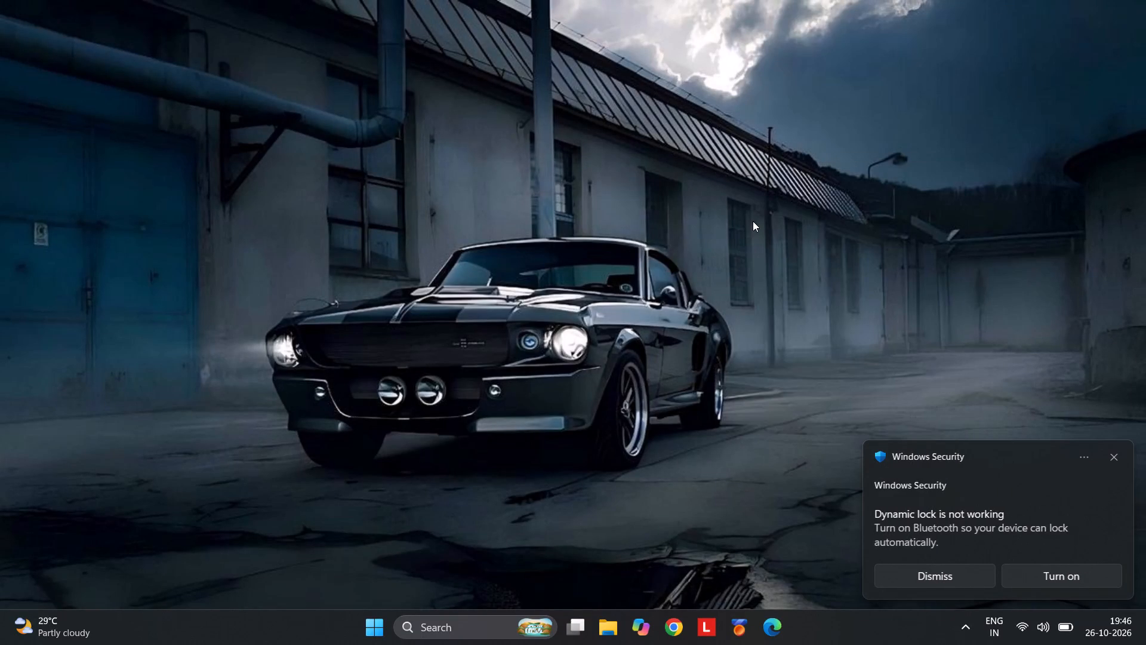
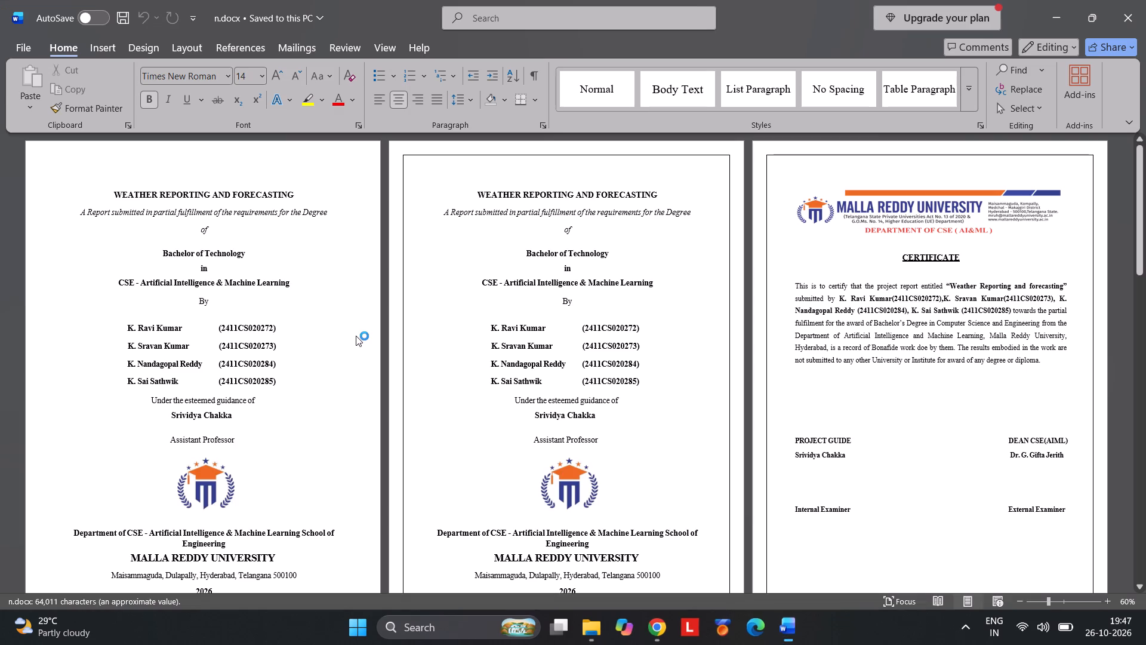
Look through the report down to section 5.3 Results and the pages around it.
{"action": "scroll", "coordinate": [440, 376], "scroll_direction": "down", "scroll_amount": 20}
{"action": "scroll", "coordinate": [440, 376], "scroll_direction": "down", "scroll_amount": 20}
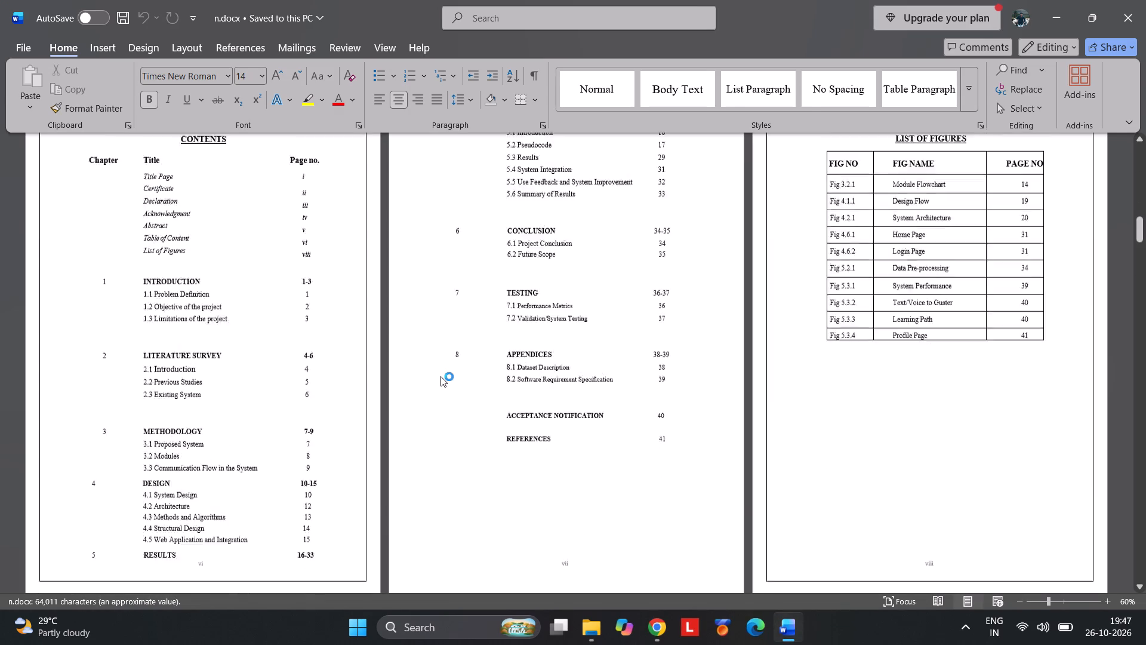
{"action": "scroll", "coordinate": [440, 376], "scroll_direction": "down", "scroll_amount": 5}
{"action": "scroll", "coordinate": [440, 376], "scroll_direction": "down", "scroll_amount": 20}
{"action": "scroll", "coordinate": [440, 376], "scroll_direction": "down", "scroll_amount": 12}
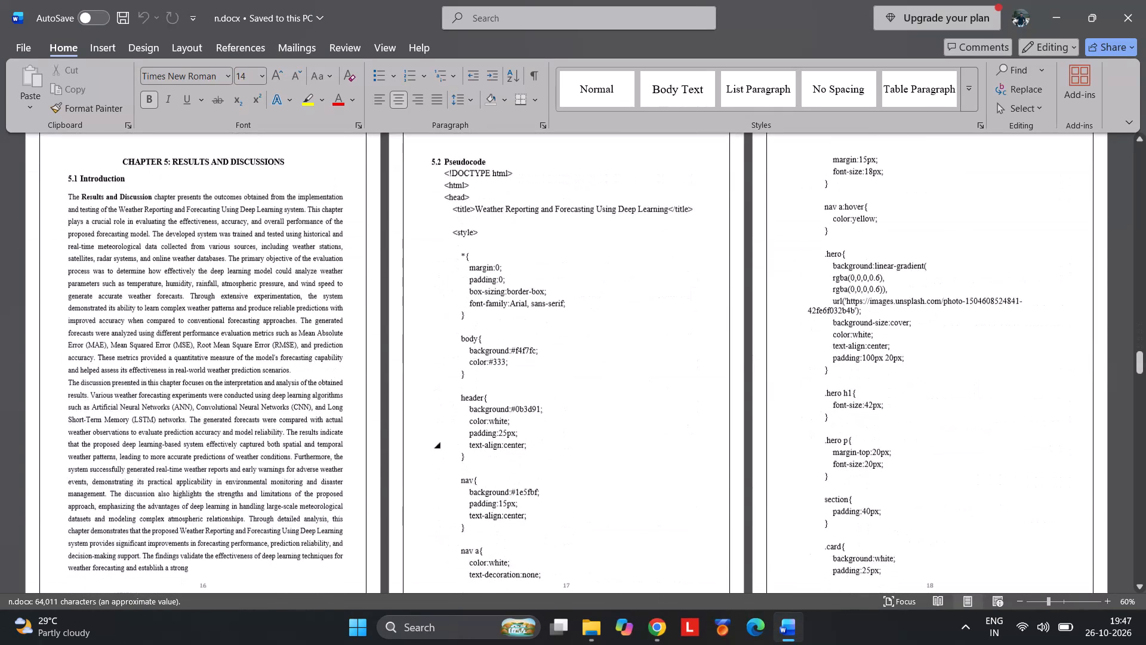
{"action": "scroll", "coordinate": [440, 376], "scroll_direction": "down", "scroll_amount": 20}
{"action": "scroll", "coordinate": [440, 376], "scroll_direction": "down", "scroll_amount": 2}
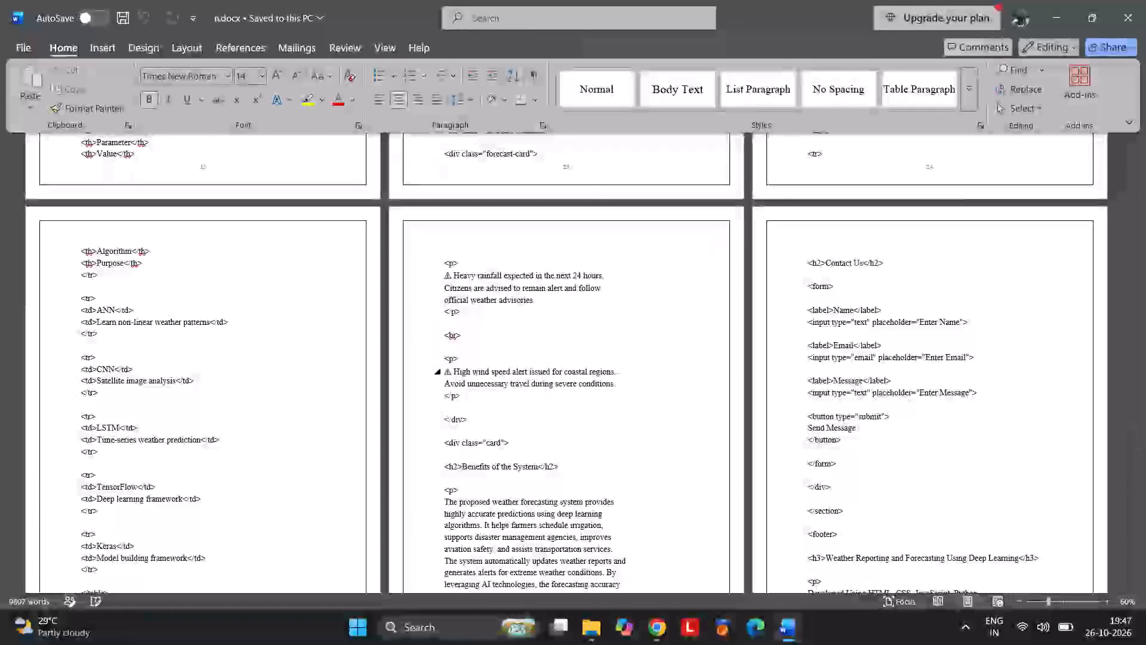
{"action": "scroll", "coordinate": [440, 376], "scroll_direction": "down", "scroll_amount": 7}
{"action": "scroll", "coordinate": [440, 376], "scroll_direction": "up", "scroll_amount": 7}
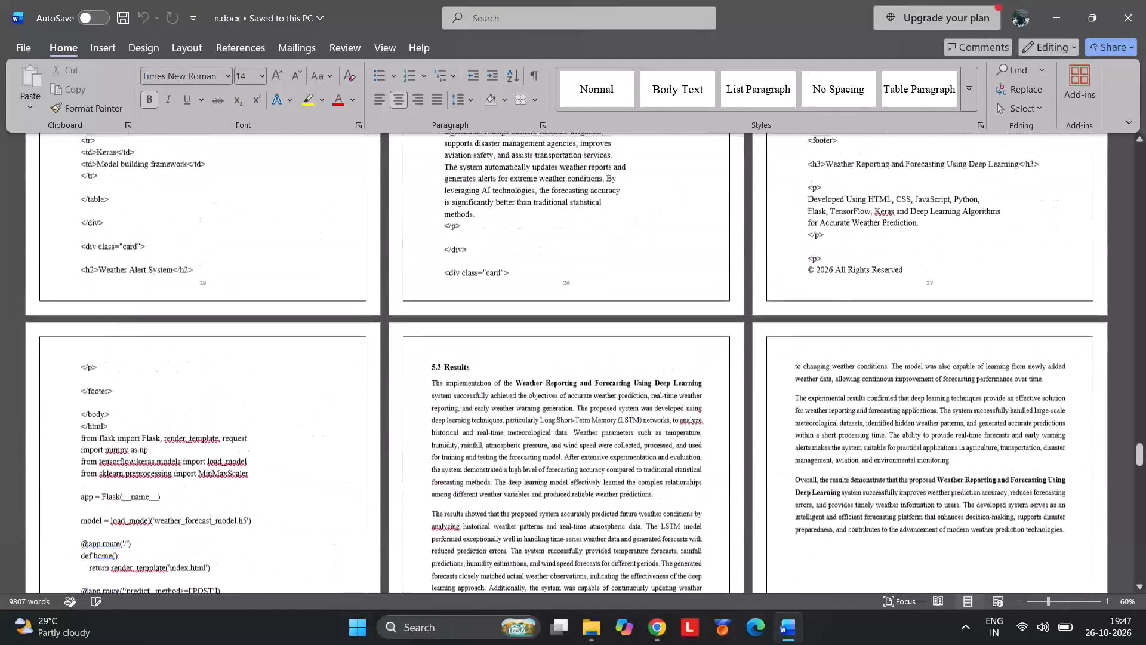
{"action": "scroll", "coordinate": [440, 376], "scroll_direction": "up", "scroll_amount": 1}
{"action": "scroll", "coordinate": [440, 376], "scroll_direction": "down", "scroll_amount": 18}
{"action": "scroll", "coordinate": [440, 376], "scroll_direction": "up", "scroll_amount": 2}
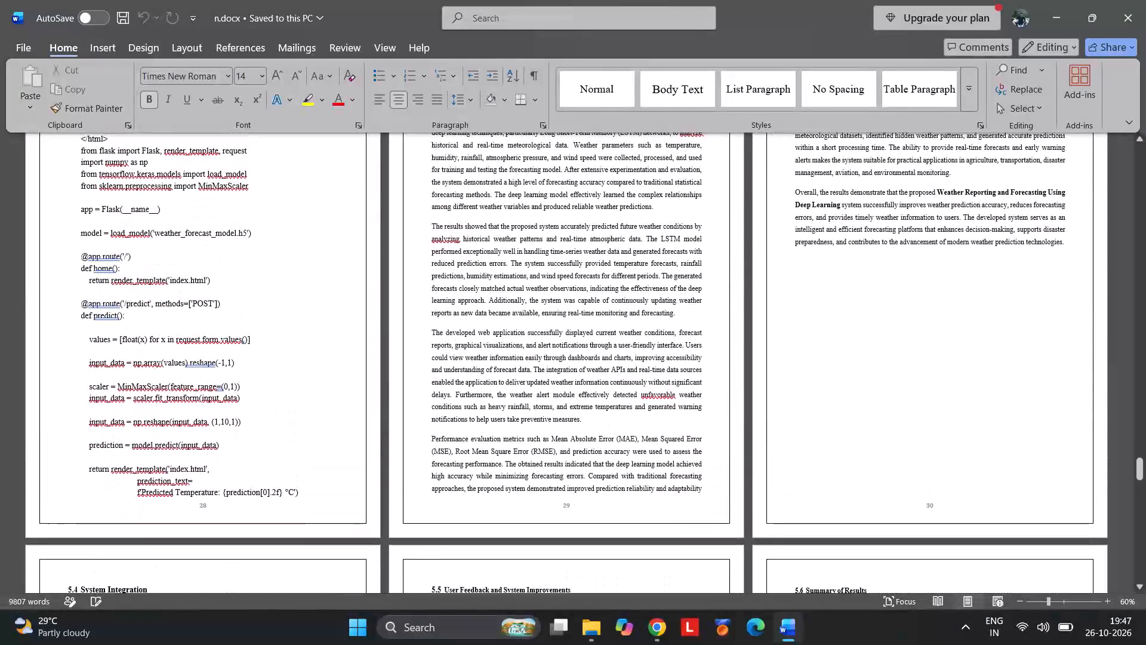
Switch to File Explorer and open the WhatsApp Unknown 2026-10-26 zip archive in the Downloads folder.
{"action": "left_click", "coordinate": [589, 628]}
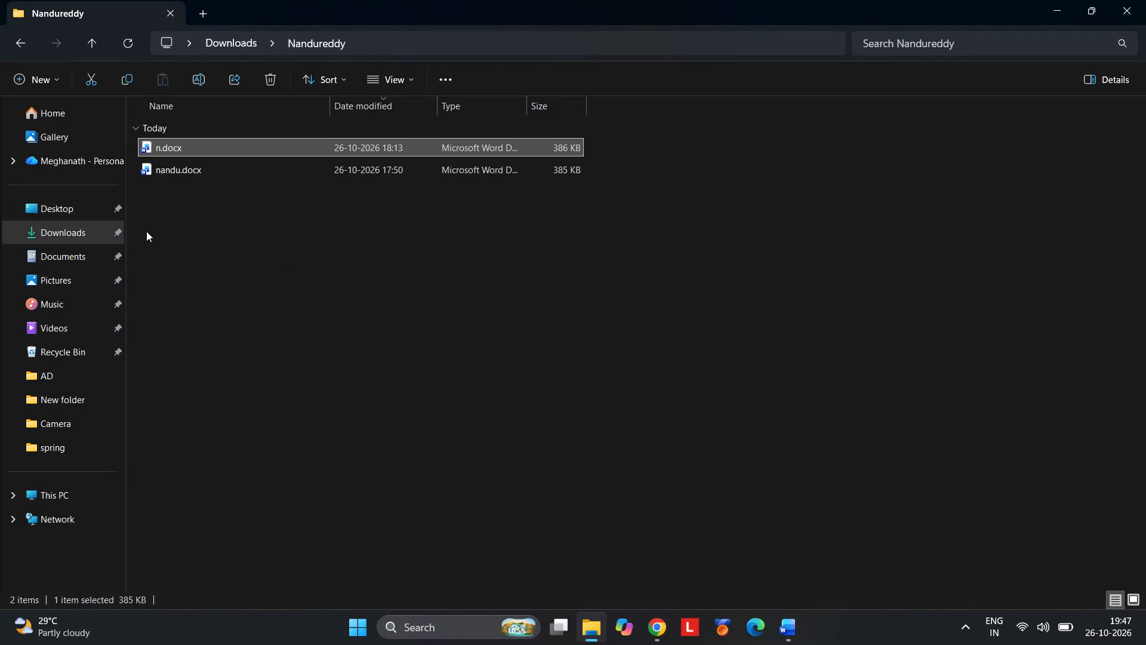
{"action": "left_click", "coordinate": [113, 236]}
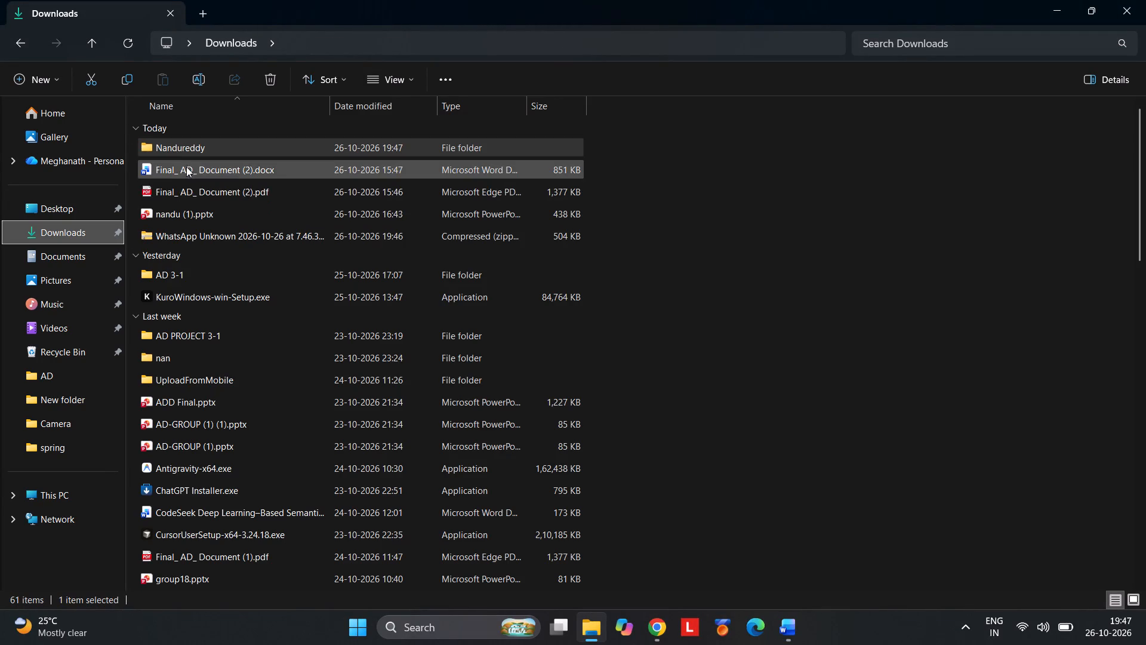
{"action": "double_click", "coordinate": [199, 235]}
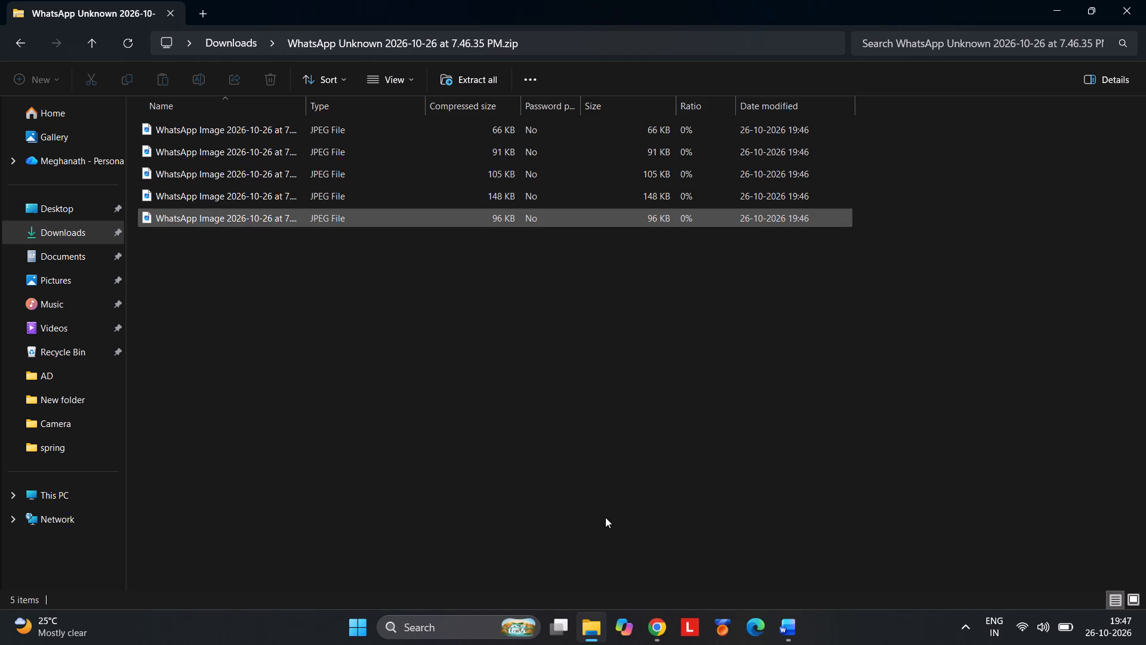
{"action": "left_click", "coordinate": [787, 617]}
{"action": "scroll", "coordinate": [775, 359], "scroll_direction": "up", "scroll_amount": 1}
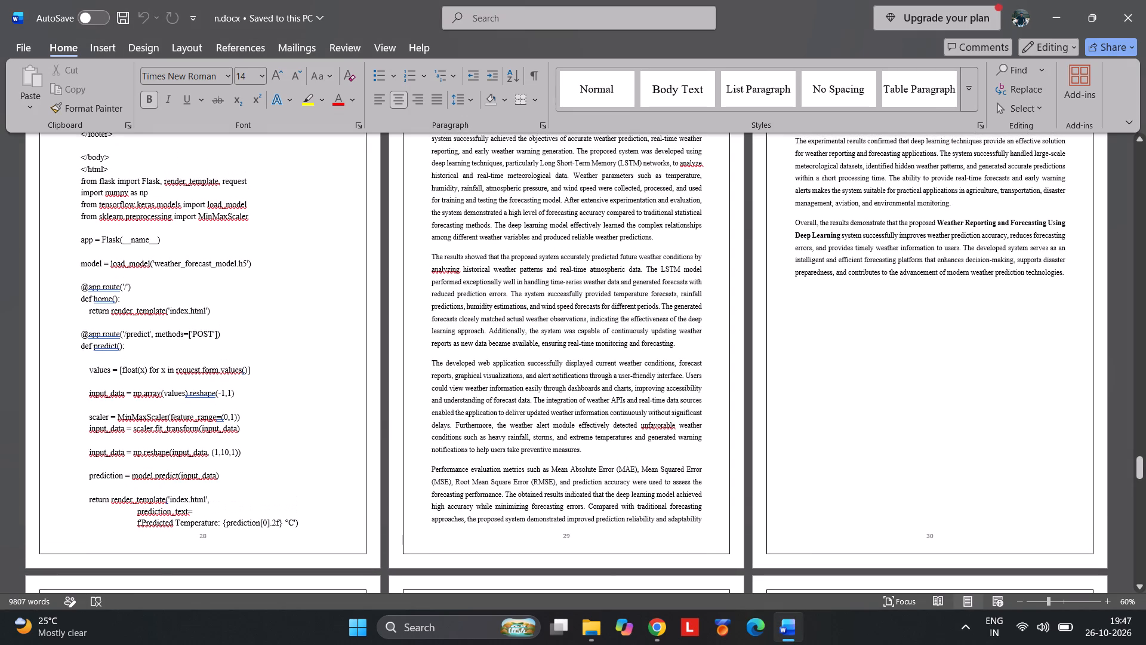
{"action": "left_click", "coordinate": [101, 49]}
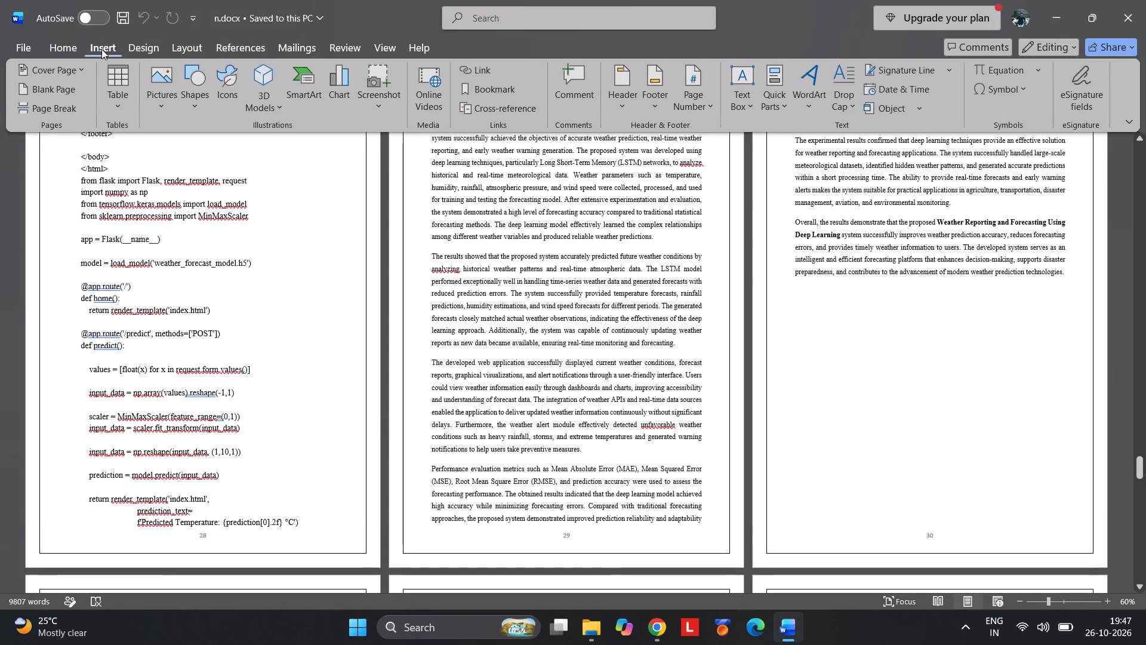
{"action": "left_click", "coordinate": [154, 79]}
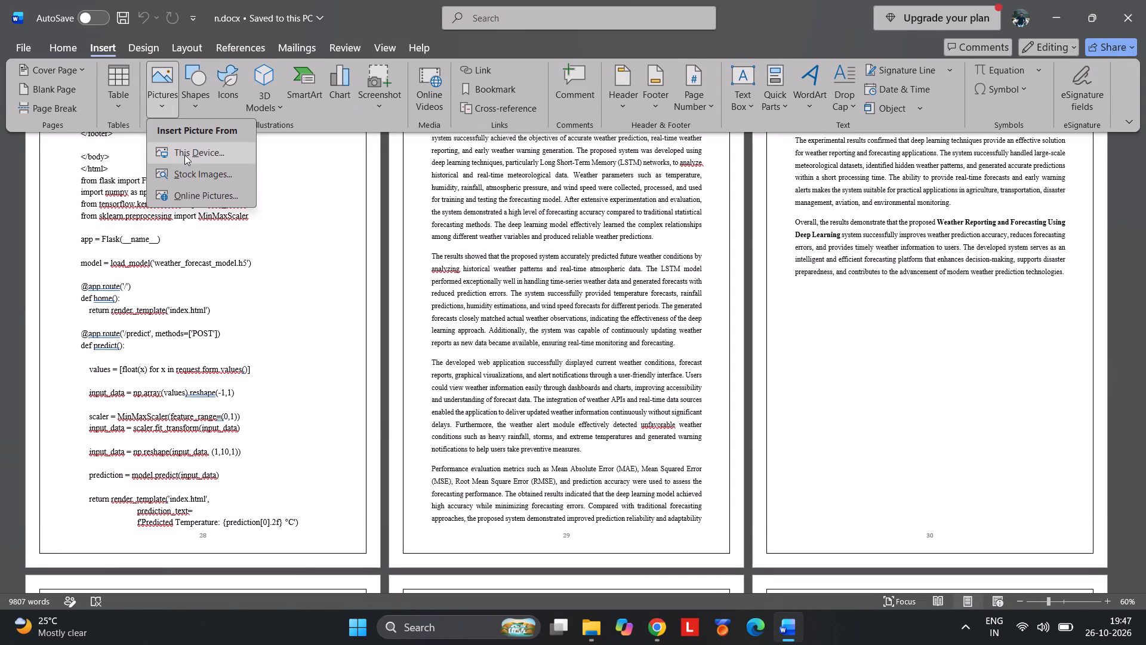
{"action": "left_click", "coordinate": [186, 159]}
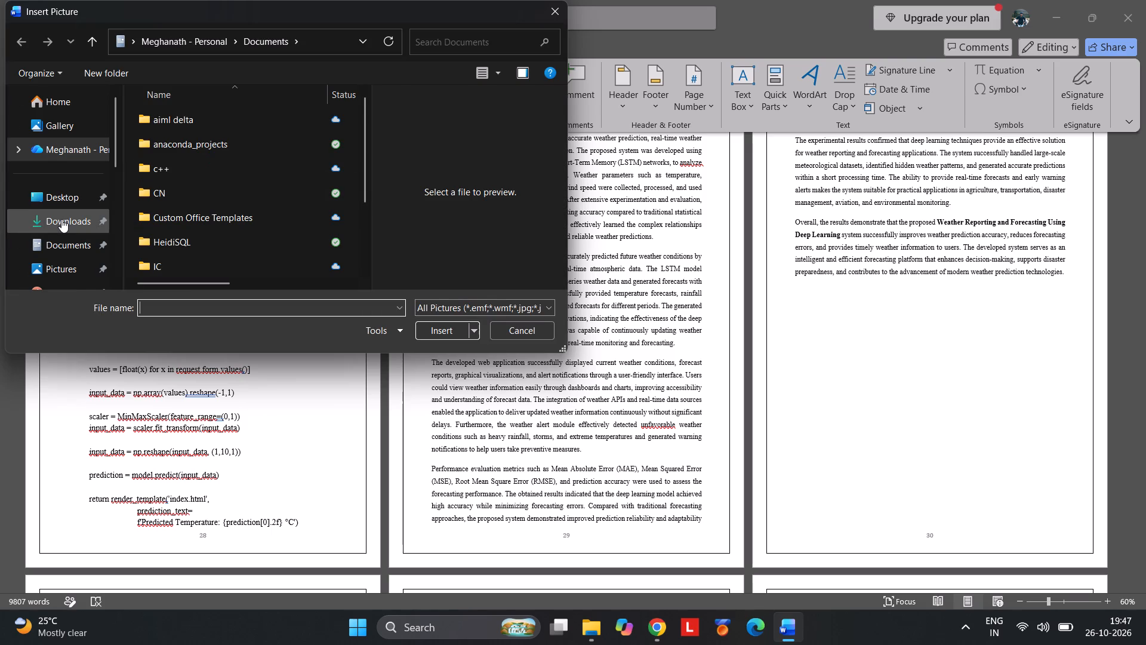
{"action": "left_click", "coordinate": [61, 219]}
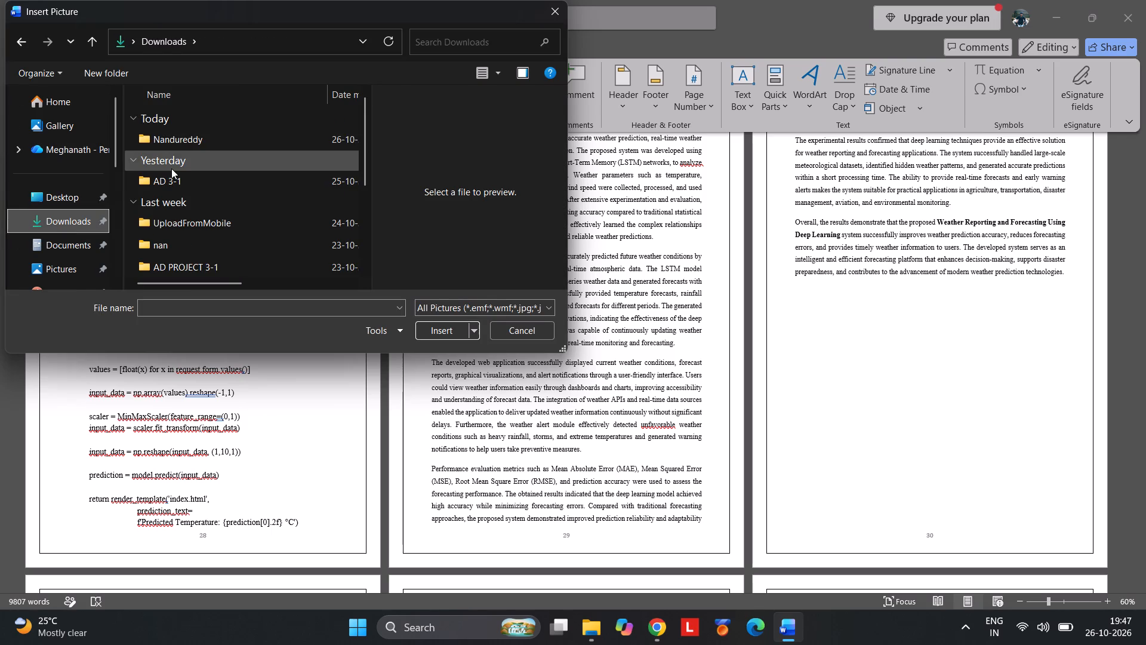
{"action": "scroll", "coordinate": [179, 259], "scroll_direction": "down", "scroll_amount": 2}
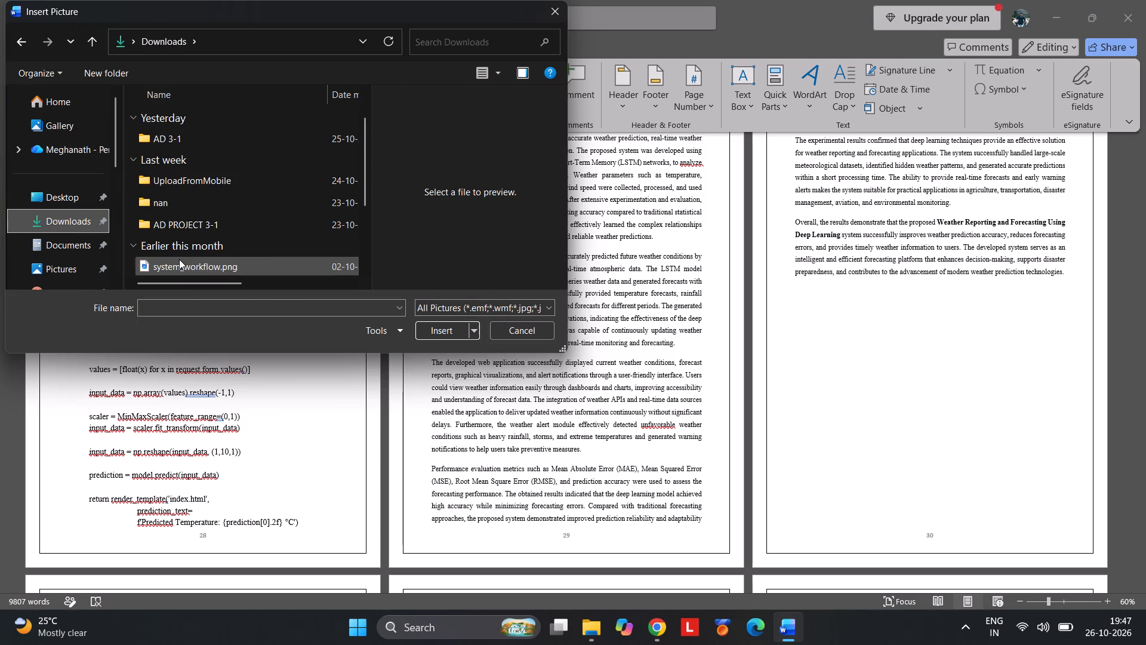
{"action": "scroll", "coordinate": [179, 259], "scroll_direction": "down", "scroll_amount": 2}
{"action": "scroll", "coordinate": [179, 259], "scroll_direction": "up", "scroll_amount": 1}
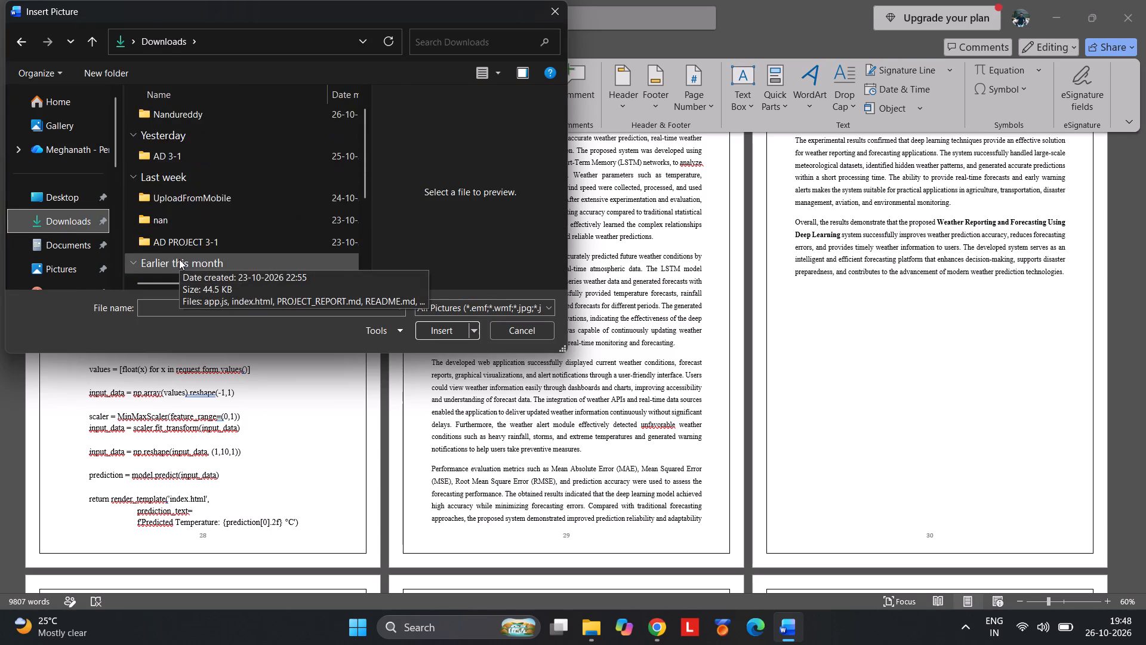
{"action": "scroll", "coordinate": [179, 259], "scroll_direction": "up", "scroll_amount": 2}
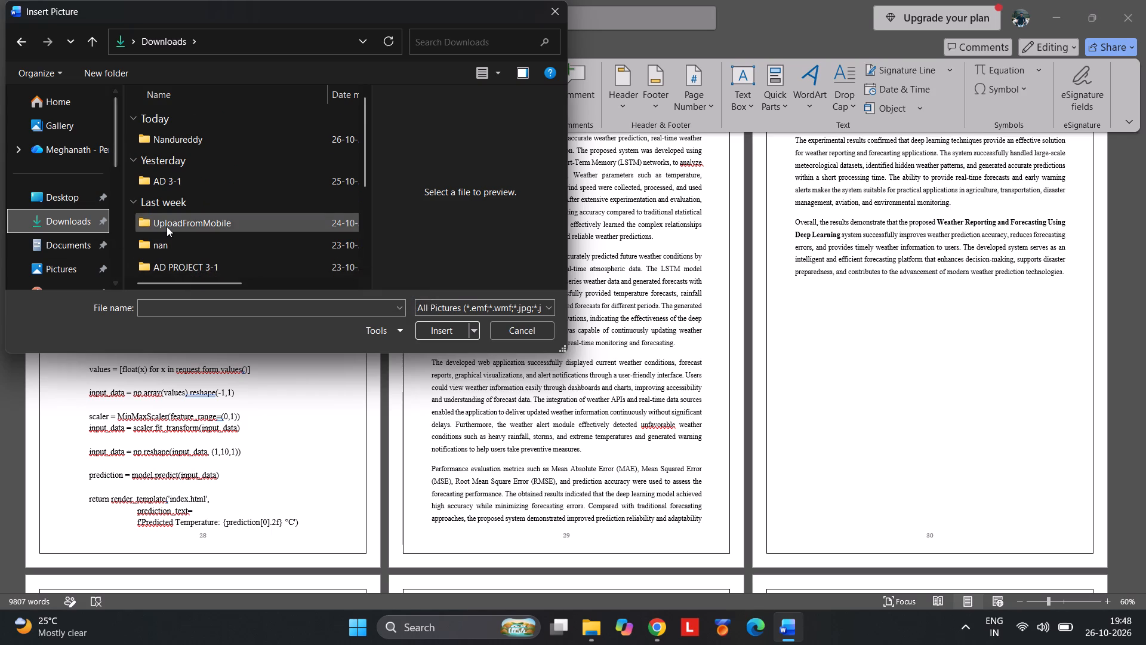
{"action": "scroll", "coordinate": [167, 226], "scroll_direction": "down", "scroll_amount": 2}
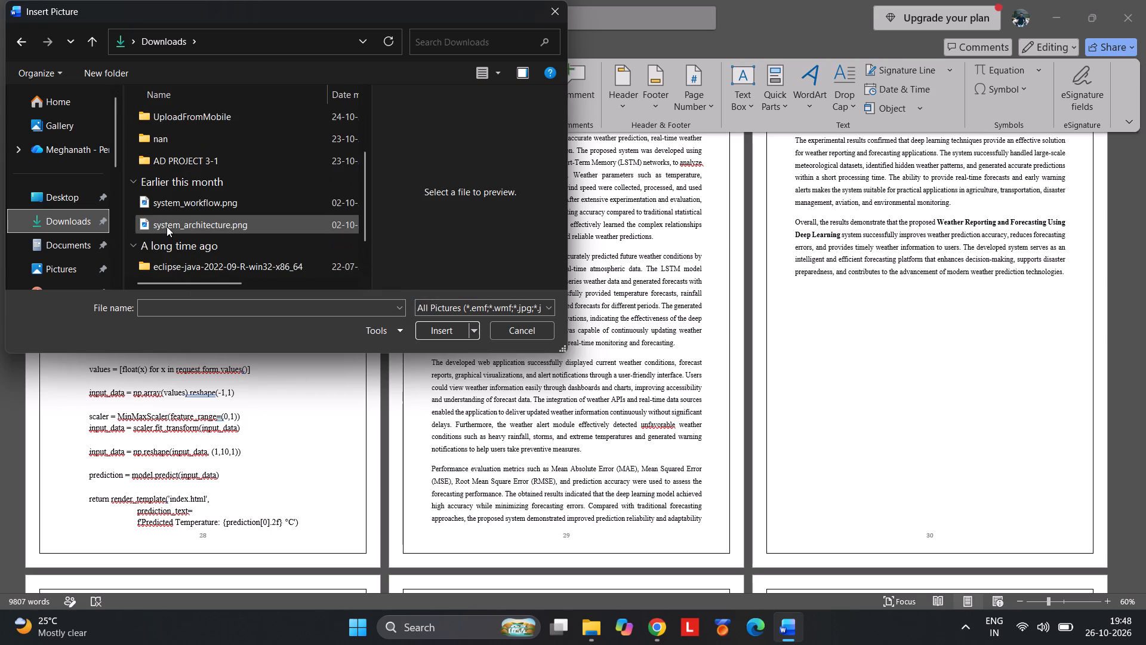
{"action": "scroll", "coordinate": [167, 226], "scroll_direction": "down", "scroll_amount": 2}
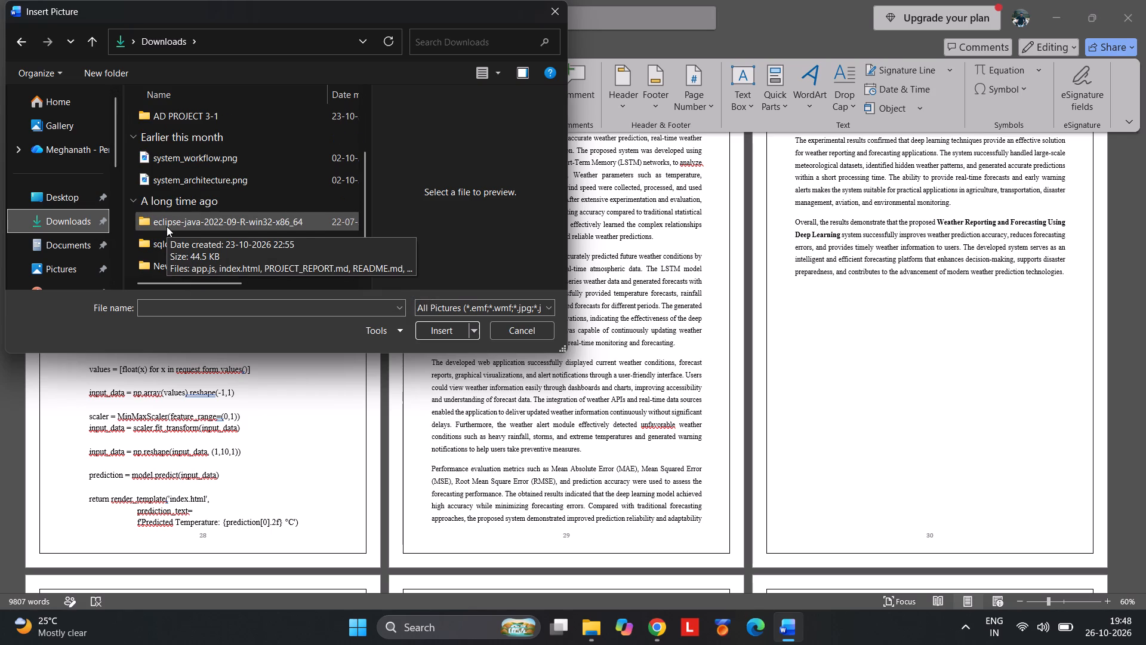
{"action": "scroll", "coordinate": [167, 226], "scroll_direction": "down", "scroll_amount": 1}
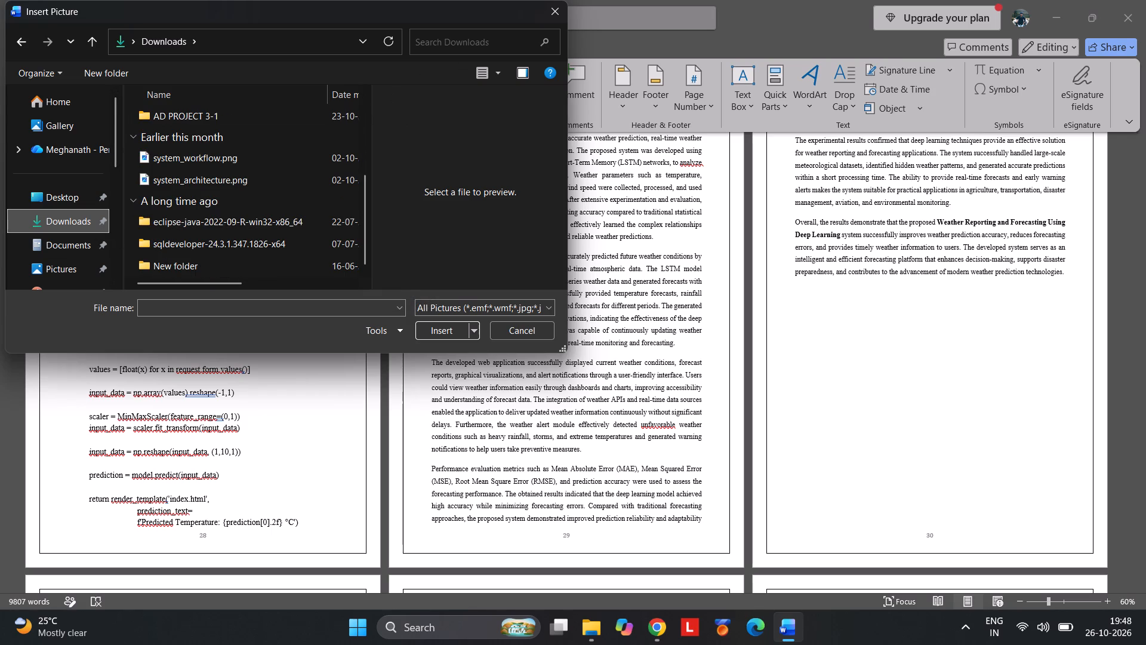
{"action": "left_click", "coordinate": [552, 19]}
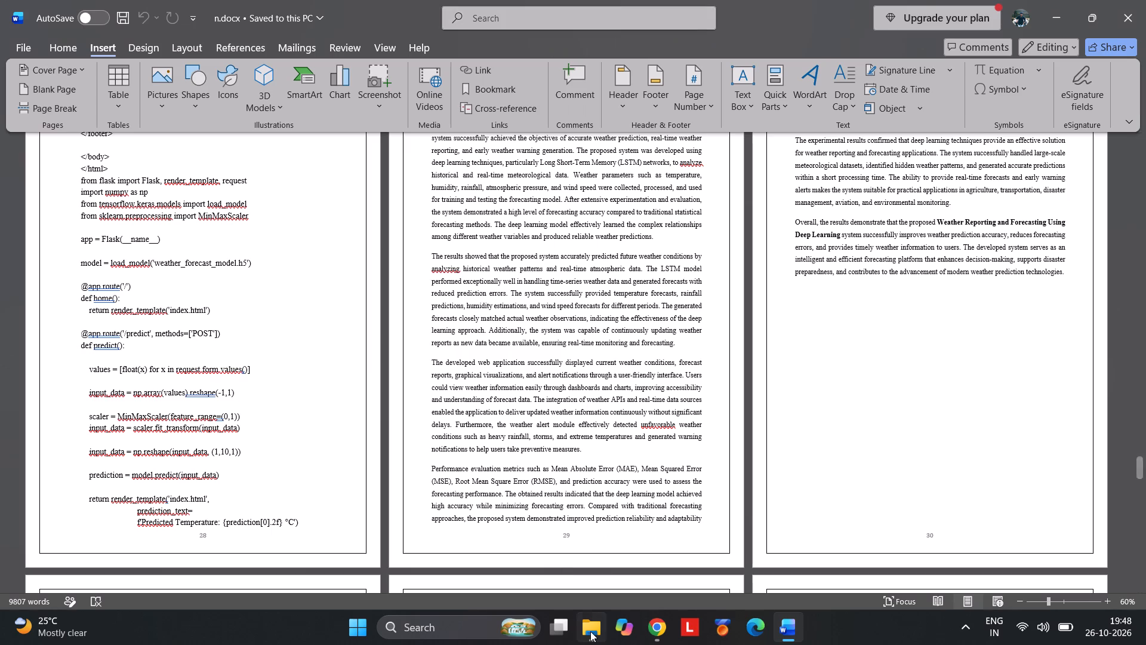
In File Explorer, move all five WhatsApp JPEG images out of the zip archive into the Downloads folder.
{"action": "left_click", "coordinate": [590, 631]}
{"action": "left_click", "coordinate": [209, 248]}
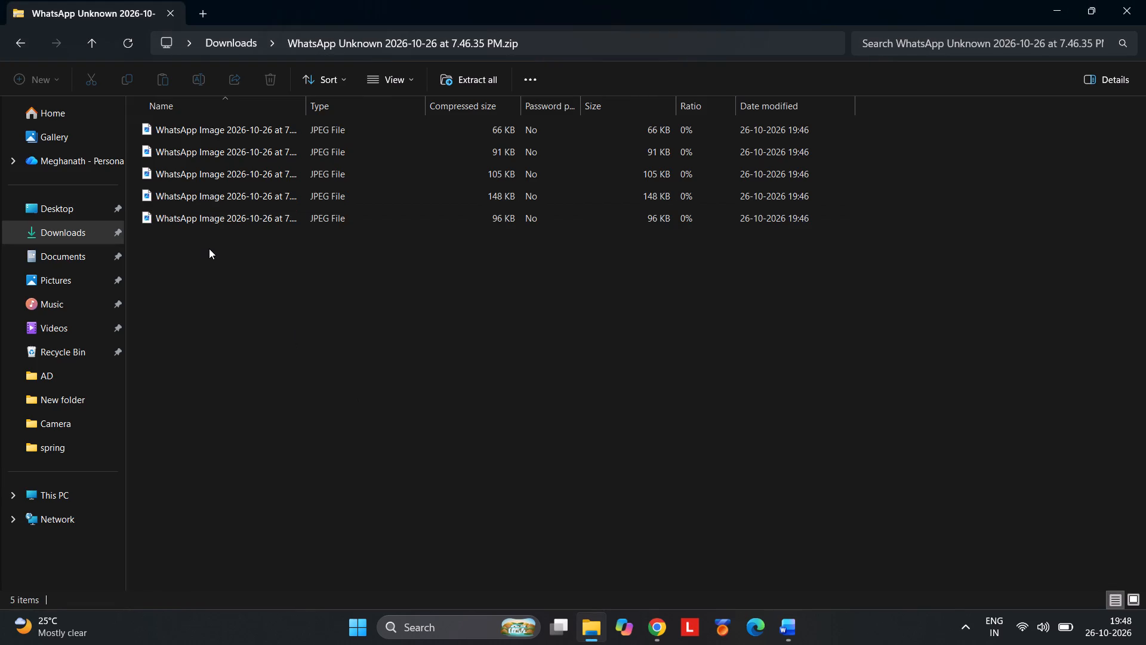
{"action": "key", "text": "ctrl+a"}
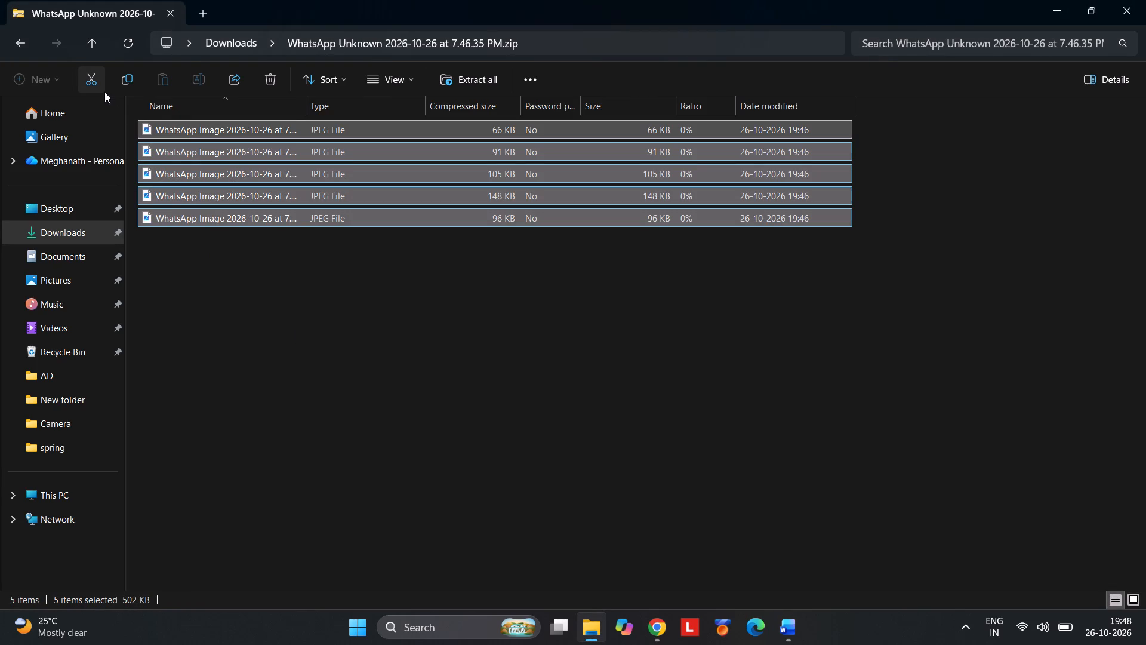
{"action": "left_click", "coordinate": [92, 81]}
{"action": "left_click", "coordinate": [24, 48]}
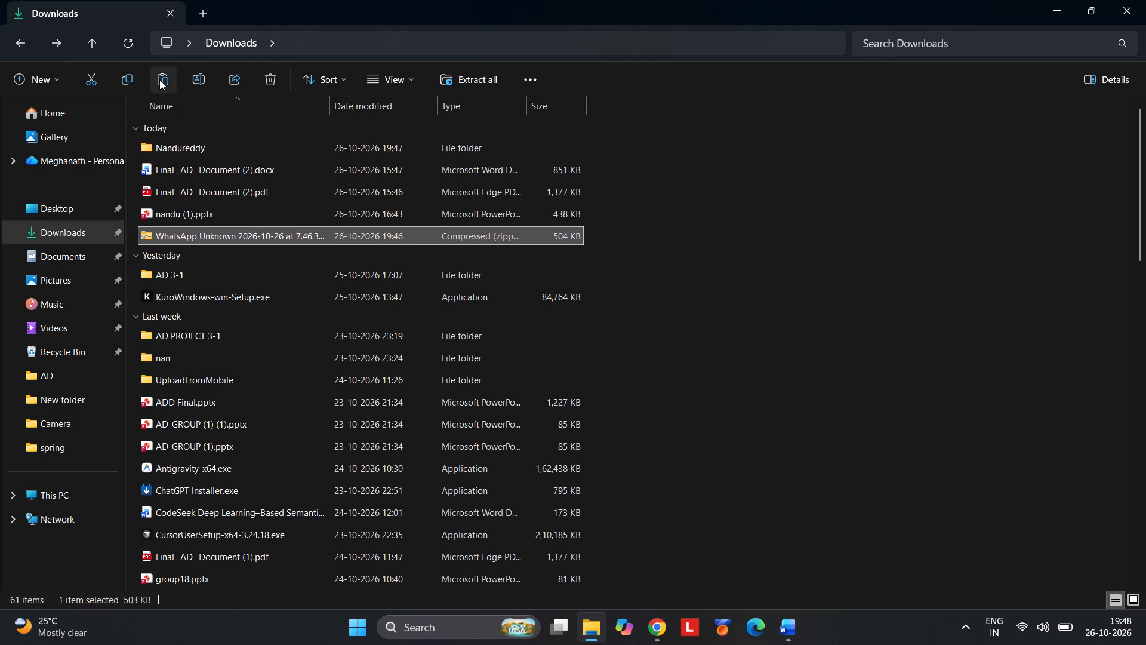
{"action": "left_click", "coordinate": [158, 80]}
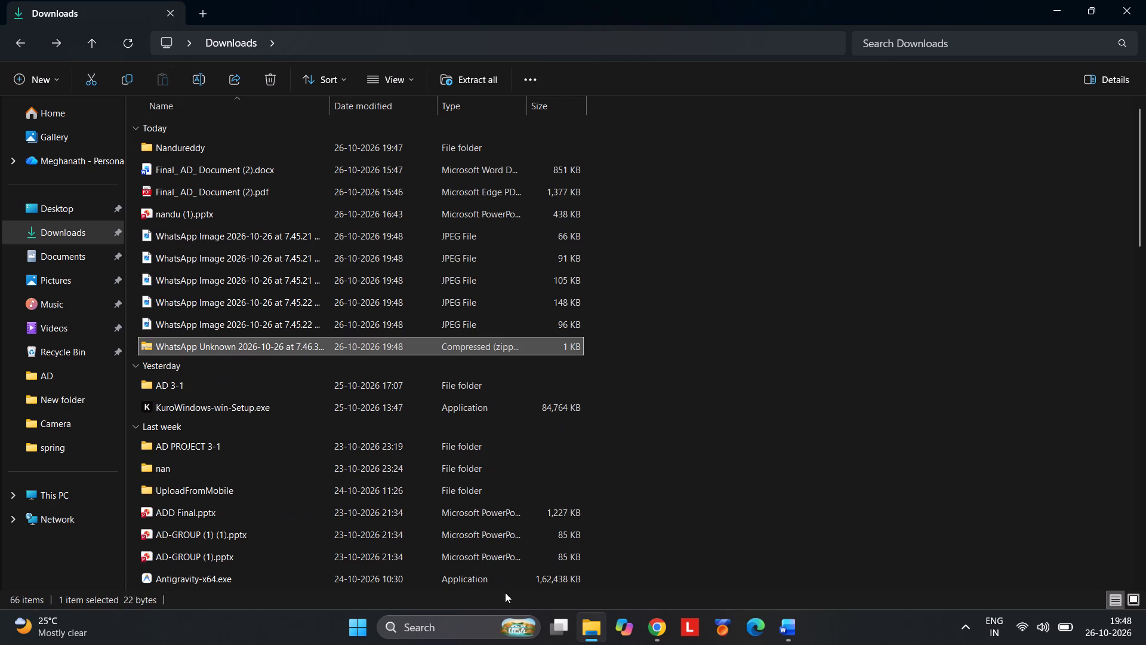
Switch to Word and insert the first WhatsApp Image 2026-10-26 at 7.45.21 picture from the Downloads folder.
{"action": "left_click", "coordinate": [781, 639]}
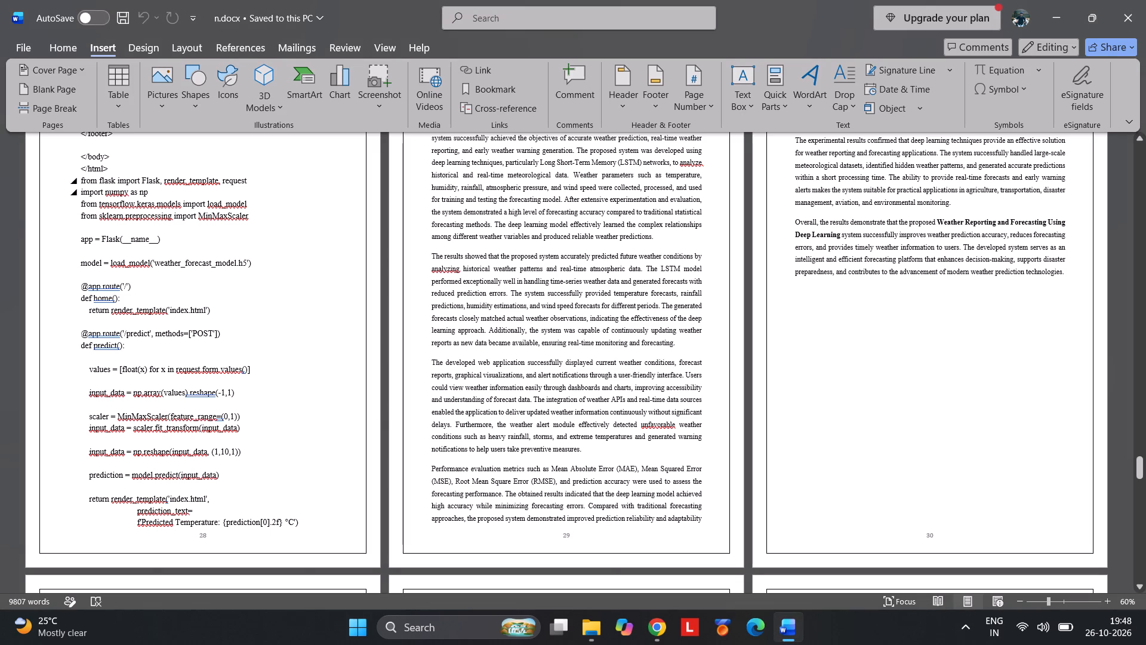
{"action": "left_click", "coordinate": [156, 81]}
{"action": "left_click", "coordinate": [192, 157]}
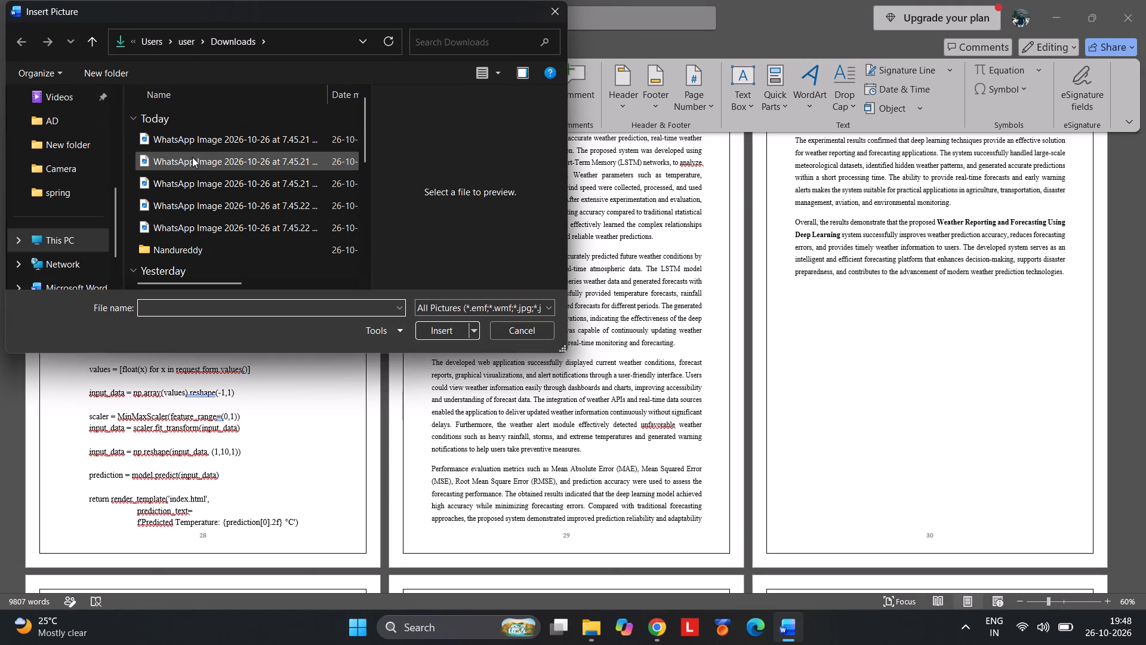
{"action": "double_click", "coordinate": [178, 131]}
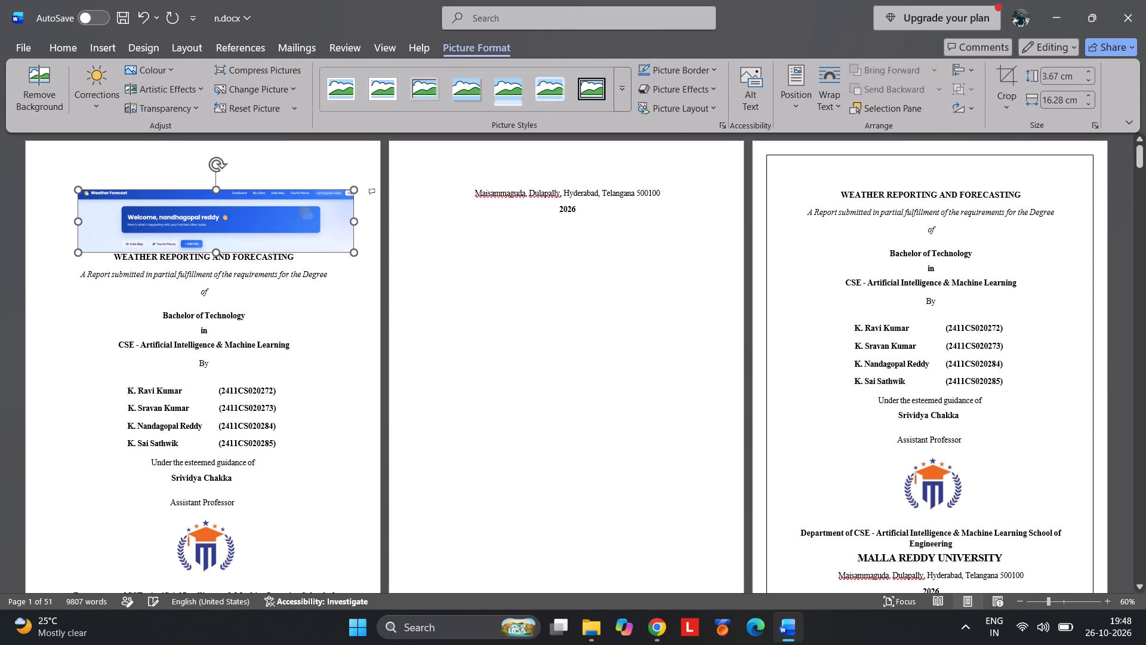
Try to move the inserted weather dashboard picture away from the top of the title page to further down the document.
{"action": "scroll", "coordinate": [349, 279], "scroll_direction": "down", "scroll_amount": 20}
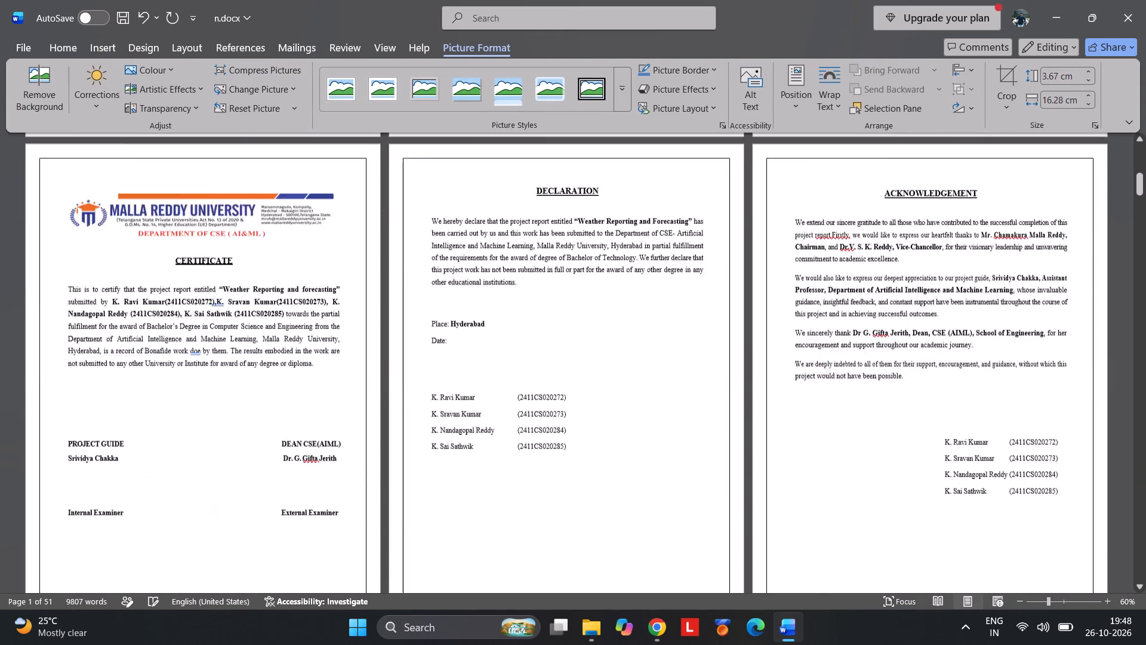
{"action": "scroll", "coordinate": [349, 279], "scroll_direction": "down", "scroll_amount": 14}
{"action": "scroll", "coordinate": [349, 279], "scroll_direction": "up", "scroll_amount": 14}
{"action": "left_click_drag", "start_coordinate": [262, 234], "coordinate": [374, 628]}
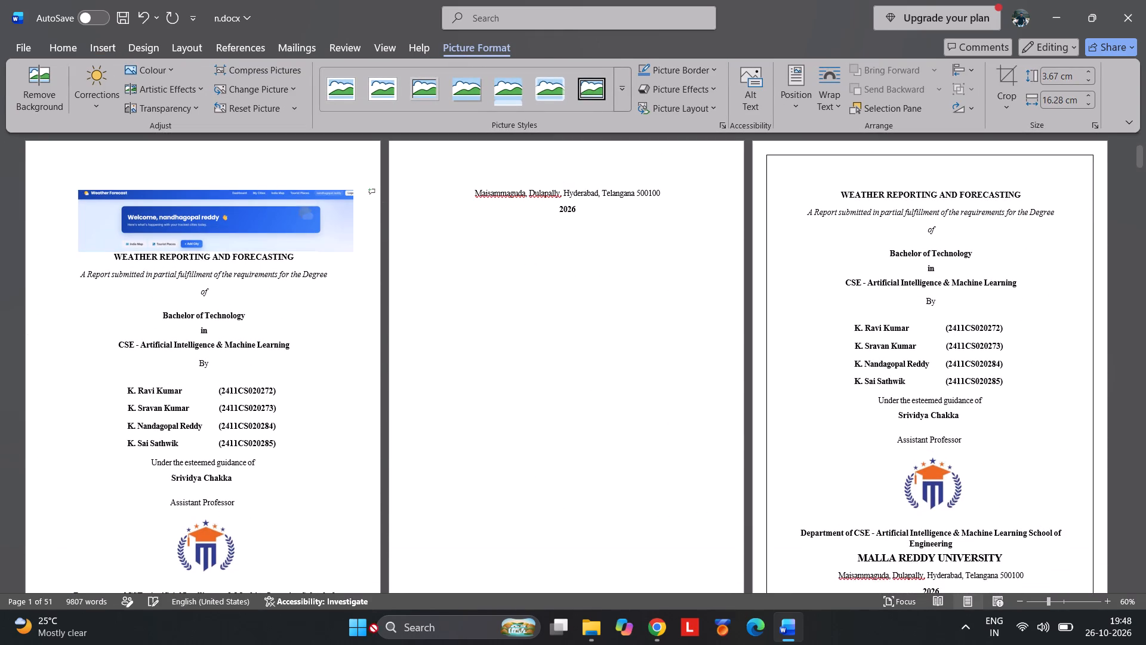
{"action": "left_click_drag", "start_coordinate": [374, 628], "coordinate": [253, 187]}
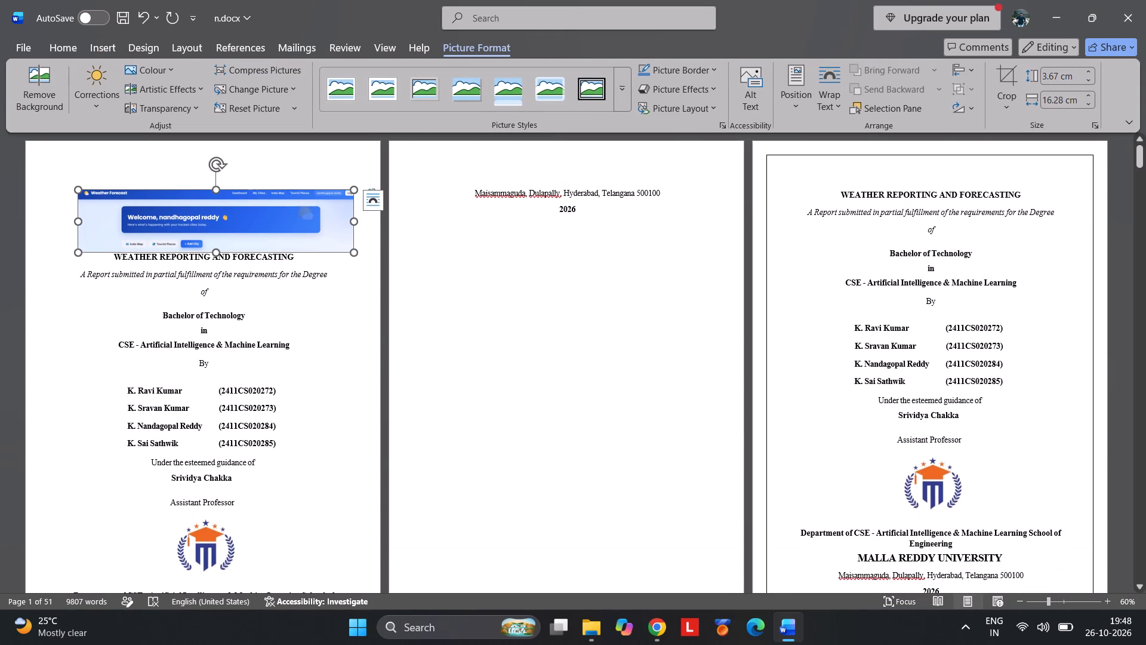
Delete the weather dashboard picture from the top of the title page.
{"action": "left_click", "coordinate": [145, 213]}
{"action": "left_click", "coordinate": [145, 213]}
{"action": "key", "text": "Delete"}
Go back to section 5.3 Results and examine its pages for a place to put the screenshots.
{"action": "scroll", "coordinate": [540, 251], "scroll_direction": "down", "scroll_amount": 20}
{"action": "scroll", "coordinate": [540, 251], "scroll_direction": "down", "scroll_amount": 20}
{"action": "scroll", "coordinate": [540, 251], "scroll_direction": "down", "scroll_amount": 20}
{"action": "scroll", "coordinate": [540, 251], "scroll_direction": "up", "scroll_amount": 8}
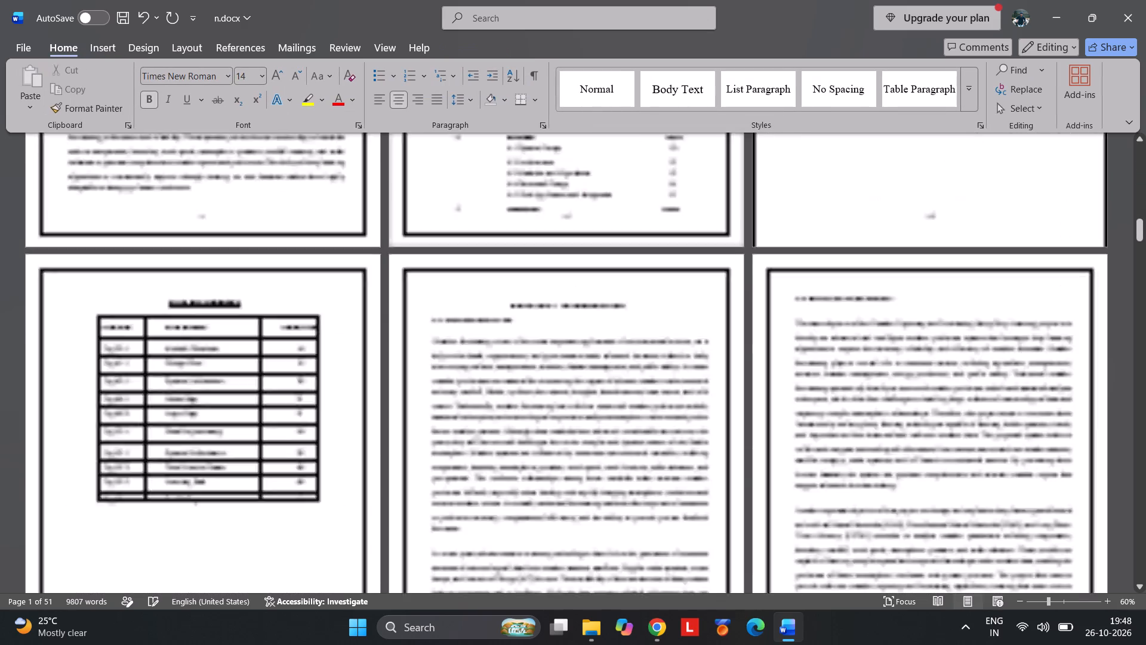
{"action": "scroll", "coordinate": [540, 251], "scroll_direction": "down", "scroll_amount": 20}
{"action": "scroll", "coordinate": [540, 251], "scroll_direction": "down", "scroll_amount": 20}
{"action": "scroll", "coordinate": [540, 251], "scroll_direction": "down", "scroll_amount": 20}
{"action": "scroll", "coordinate": [540, 251], "scroll_direction": "up", "scroll_amount": 13}
{"action": "scroll", "coordinate": [540, 251], "scroll_direction": "up", "scroll_amount": 18}
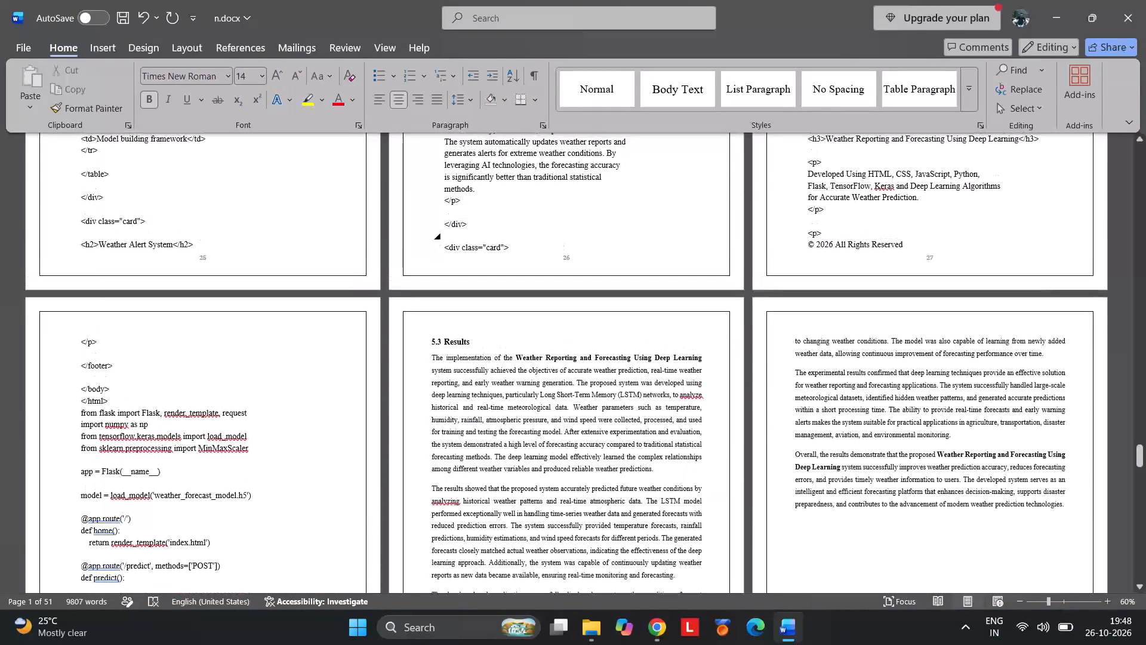
{"action": "scroll", "coordinate": [620, 240], "scroll_direction": "down", "scroll_amount": 2}
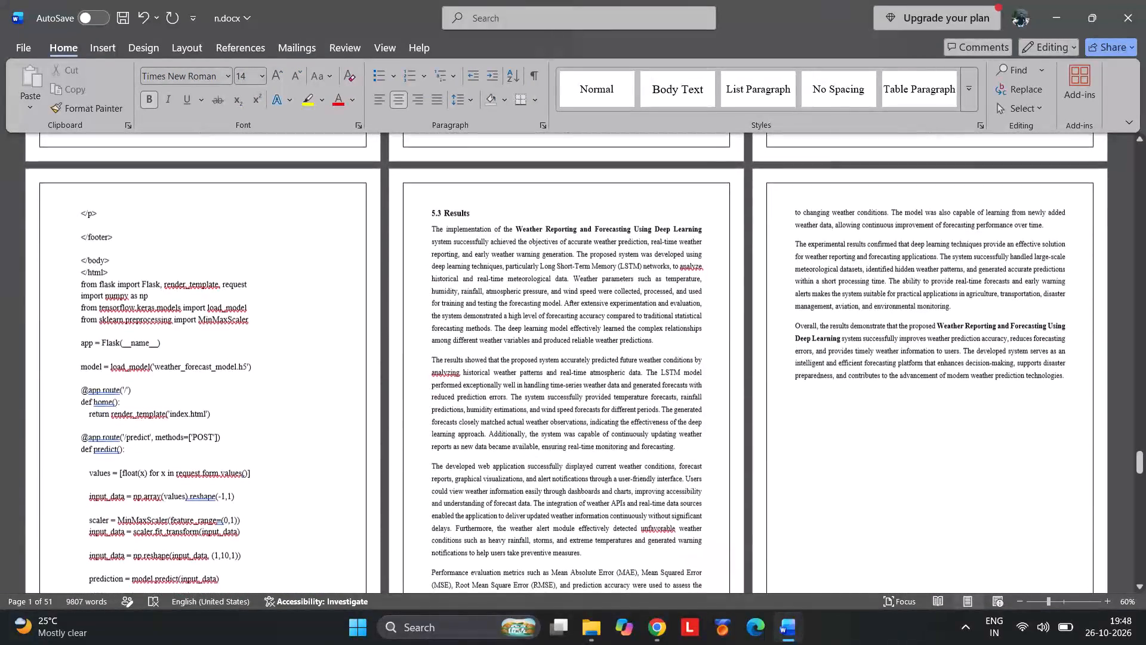
{"action": "scroll", "coordinate": [620, 240], "scroll_direction": "down", "scroll_amount": 1}
{"action": "scroll", "coordinate": [620, 240], "scroll_direction": "up", "scroll_amount": 2}
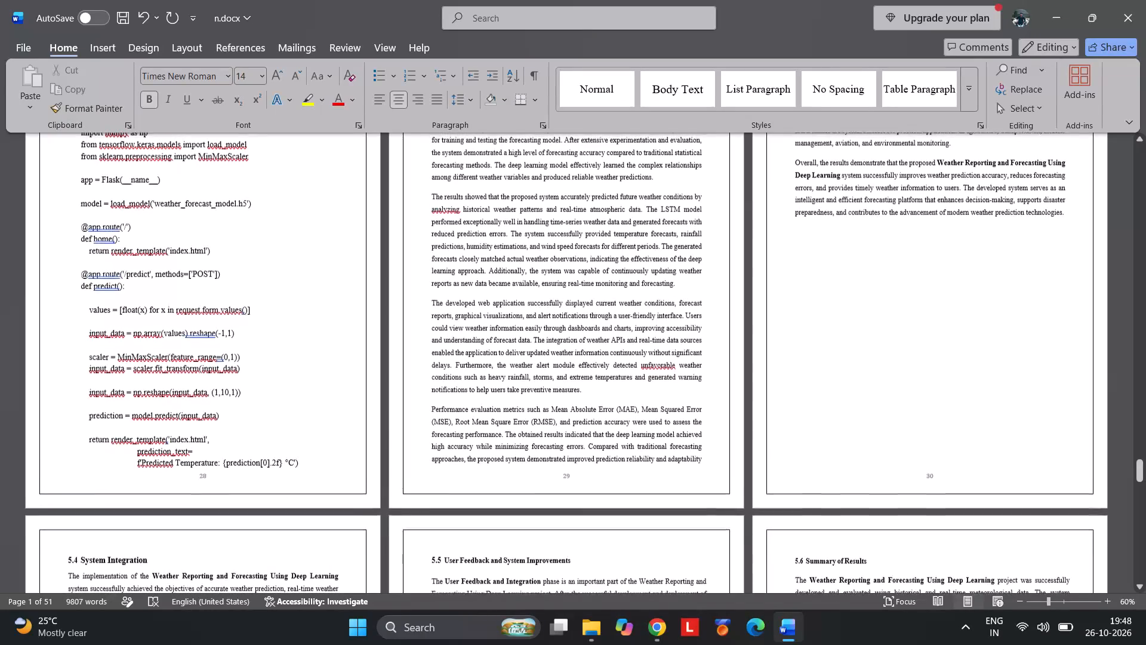
{"action": "scroll", "coordinate": [620, 240], "scroll_direction": "up", "scroll_amount": 1}
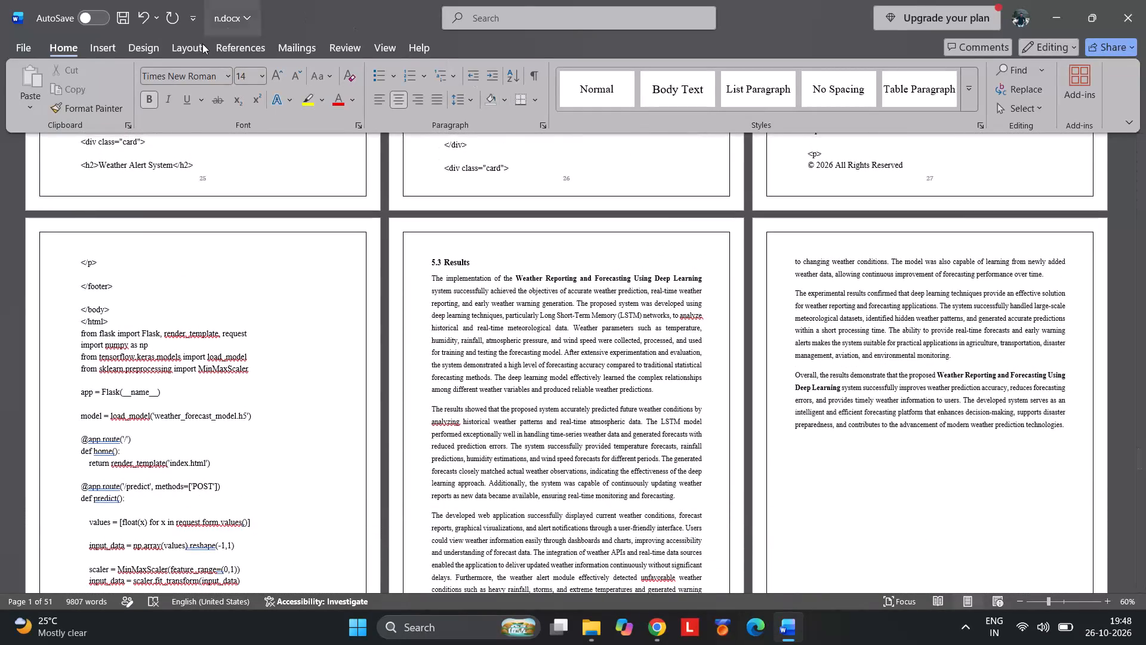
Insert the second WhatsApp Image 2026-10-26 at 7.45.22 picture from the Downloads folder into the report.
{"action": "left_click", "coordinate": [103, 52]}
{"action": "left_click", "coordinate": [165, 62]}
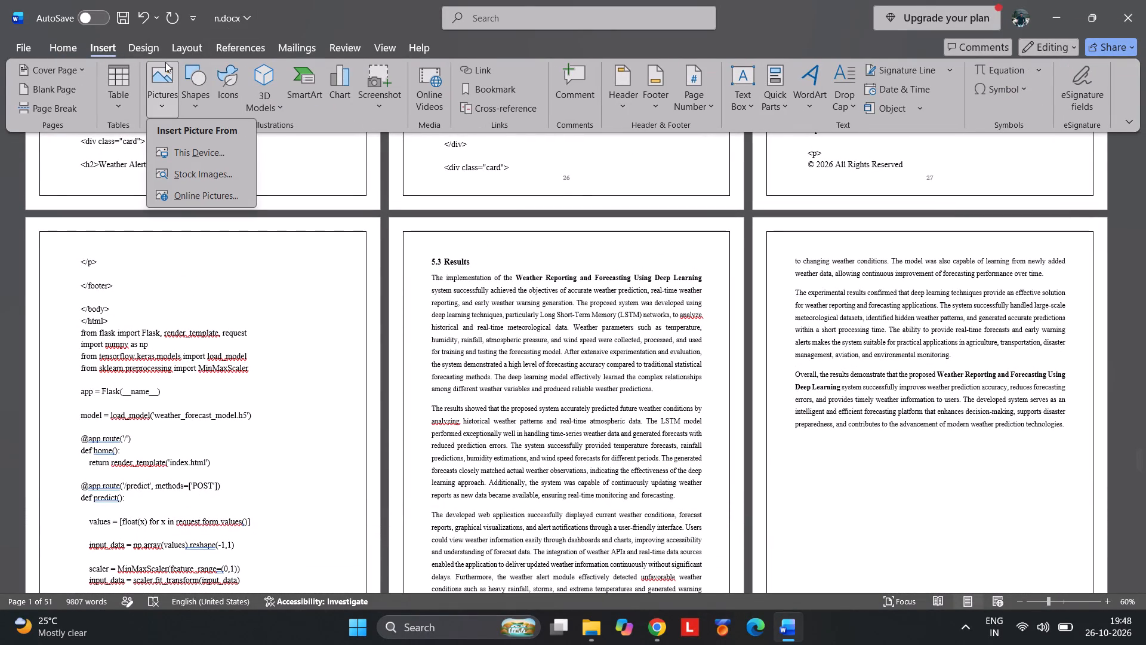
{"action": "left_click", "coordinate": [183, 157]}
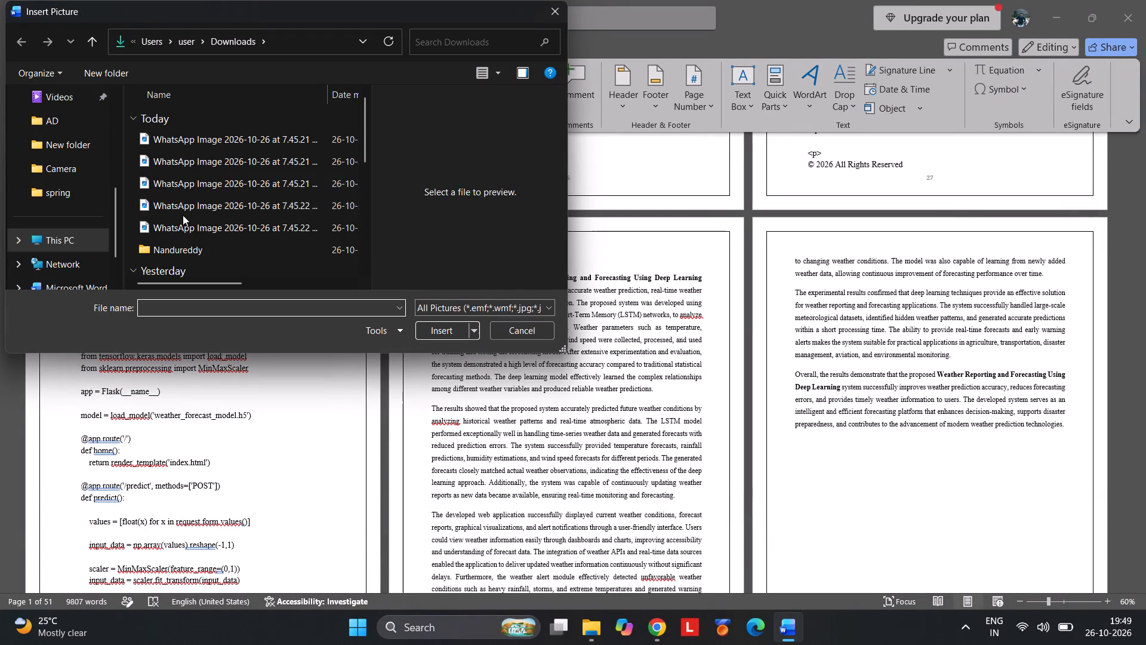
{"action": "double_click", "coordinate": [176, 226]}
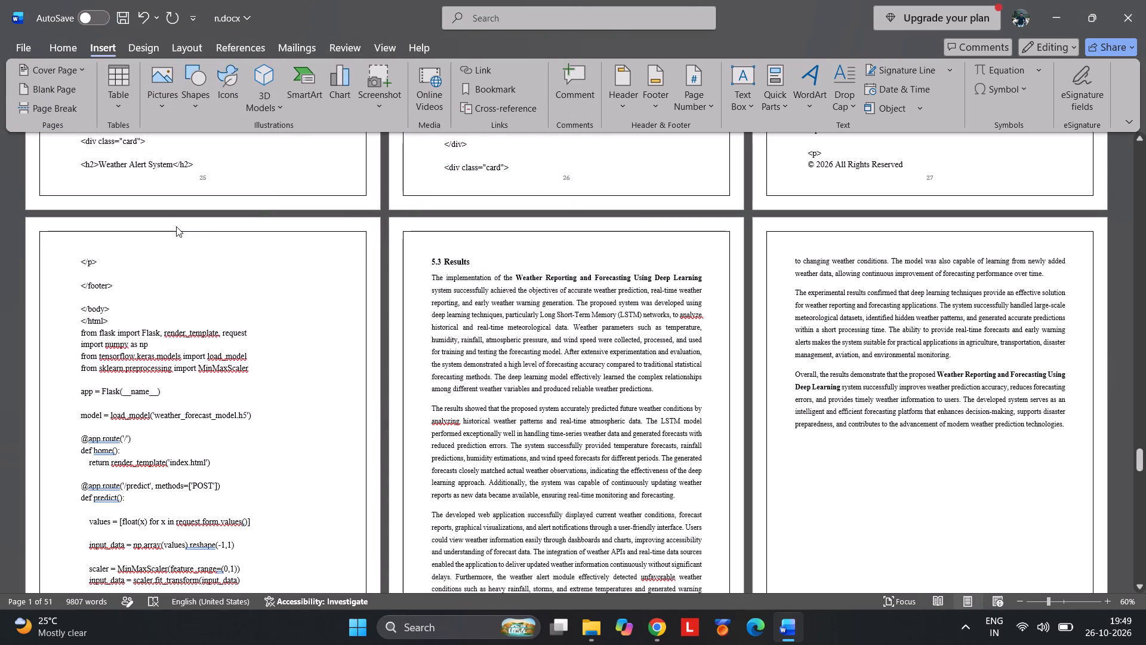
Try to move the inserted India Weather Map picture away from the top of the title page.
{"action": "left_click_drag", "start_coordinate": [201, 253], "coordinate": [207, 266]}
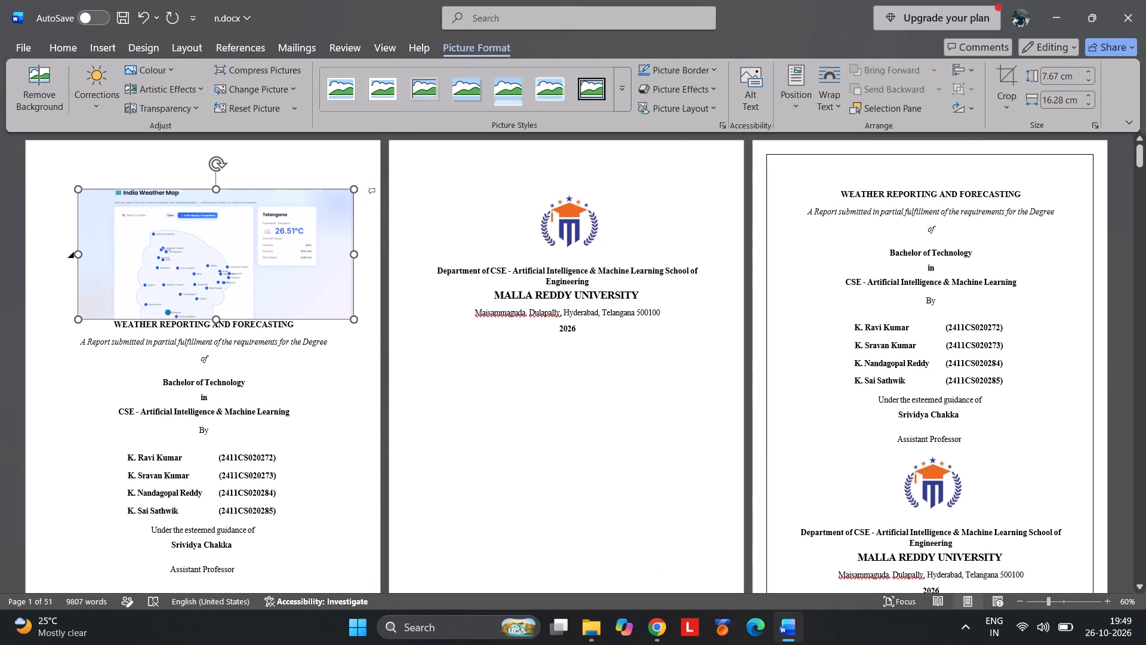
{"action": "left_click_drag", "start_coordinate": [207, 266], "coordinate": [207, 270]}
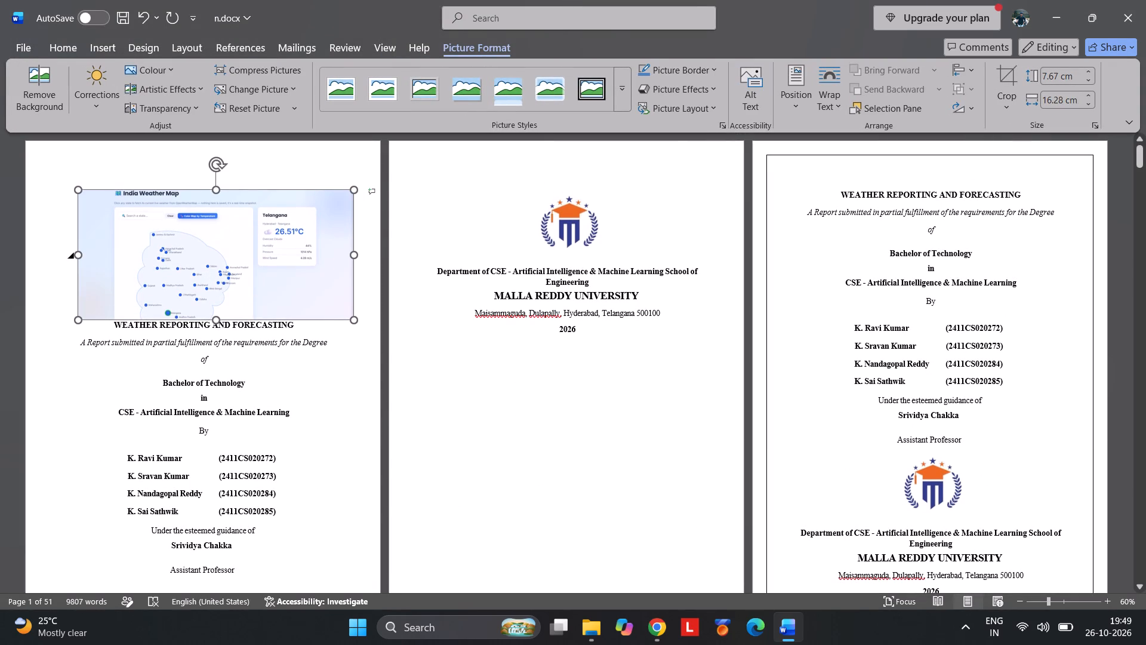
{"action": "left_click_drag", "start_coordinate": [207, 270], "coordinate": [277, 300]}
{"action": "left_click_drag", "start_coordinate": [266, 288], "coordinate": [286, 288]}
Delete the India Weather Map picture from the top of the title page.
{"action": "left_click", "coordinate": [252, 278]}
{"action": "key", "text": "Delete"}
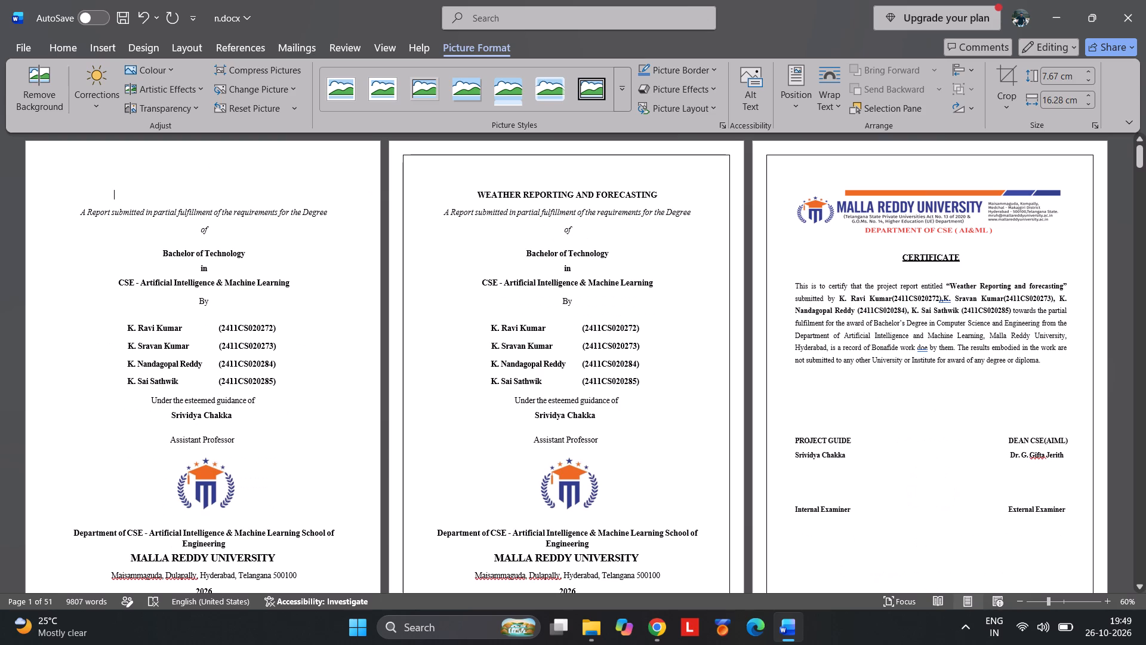
Paste the India Weather Map, Tourist Places, Weather Forecast login and "No cities tracked yet" screenshots below the last paragraph of section 5.3 Results.
{"action": "scroll", "coordinate": [457, 266], "scroll_direction": "down", "scroll_amount": 20}
{"action": "scroll", "coordinate": [457, 266], "scroll_direction": "down", "scroll_amount": 20}
{"action": "scroll", "coordinate": [457, 266], "scroll_direction": "down", "scroll_amount": 20}
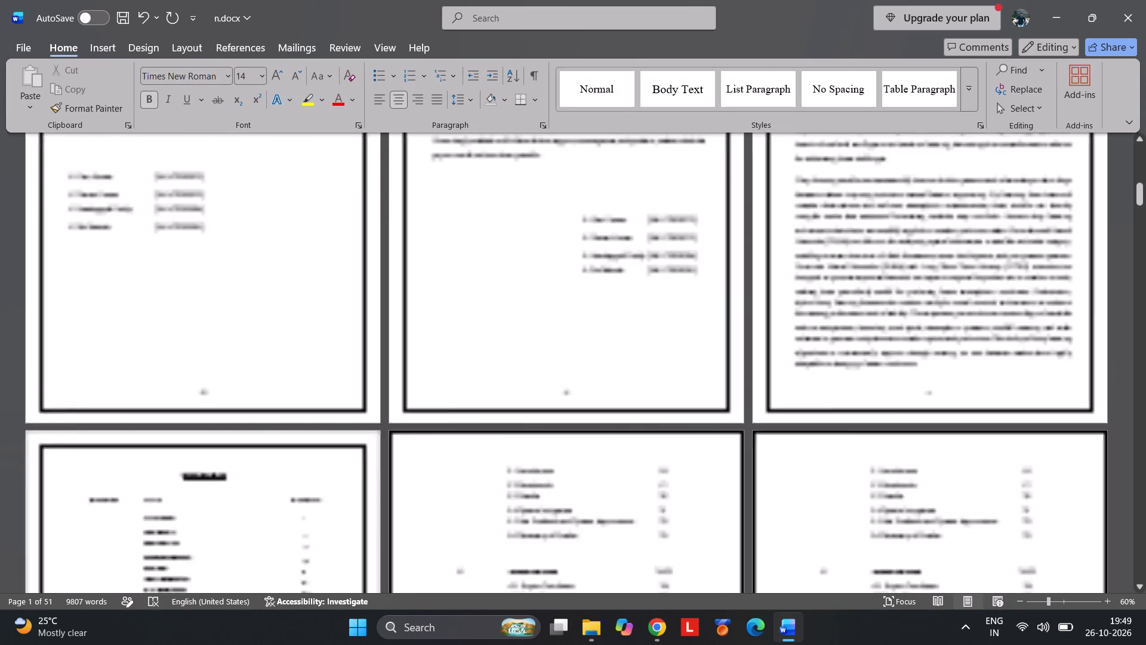
{"action": "scroll", "coordinate": [457, 266], "scroll_direction": "down", "scroll_amount": 20}
{"action": "scroll", "coordinate": [457, 266], "scroll_direction": "down", "scroll_amount": 20}
{"action": "scroll", "coordinate": [457, 266], "scroll_direction": "down", "scroll_amount": 2}
{"action": "scroll", "coordinate": [457, 266], "scroll_direction": "down", "scroll_amount": 20}
{"action": "scroll", "coordinate": [457, 266], "scroll_direction": "down", "scroll_amount": 1}
{"action": "scroll", "coordinate": [457, 266], "scroll_direction": "down", "scroll_amount": 20}
{"action": "scroll", "coordinate": [457, 266], "scroll_direction": "down", "scroll_amount": 20}
{"action": "scroll", "coordinate": [457, 266], "scroll_direction": "down", "scroll_amount": 20}
{"action": "scroll", "coordinate": [457, 266], "scroll_direction": "up", "scroll_amount": 2}
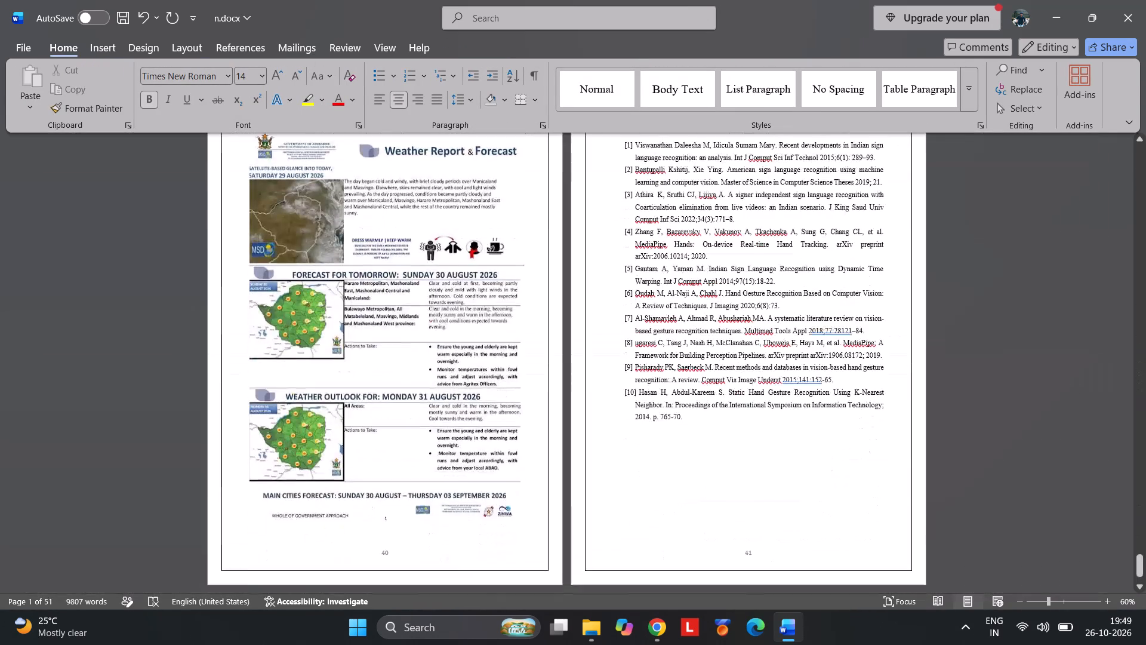
{"action": "scroll", "coordinate": [457, 266], "scroll_direction": "up", "scroll_amount": 11}
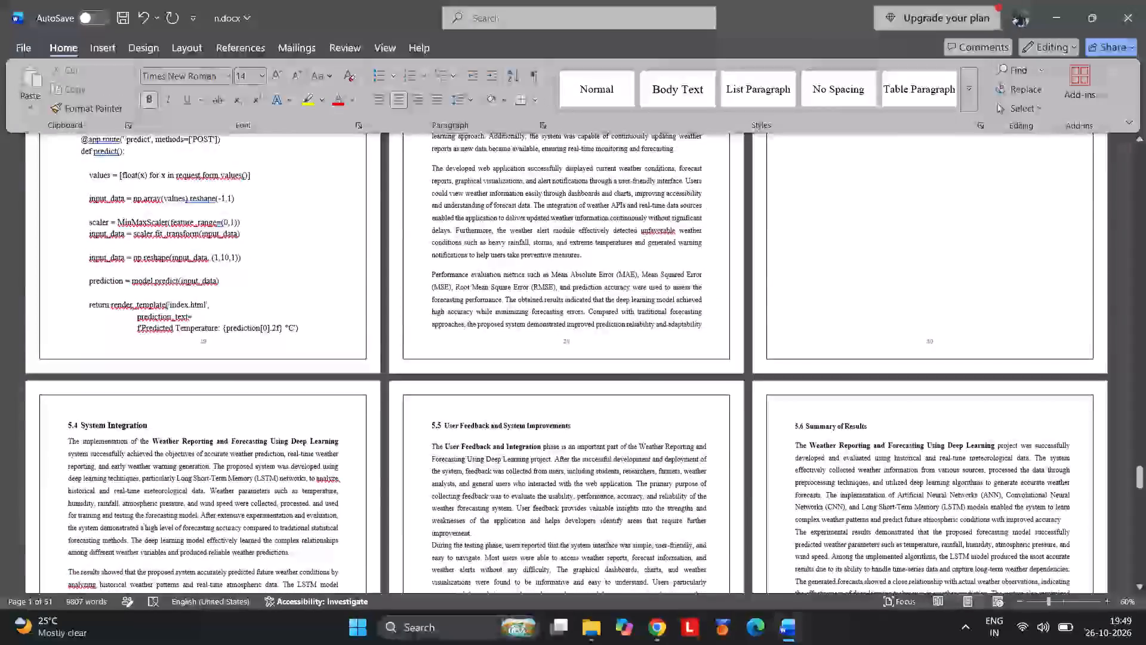
{"action": "scroll", "coordinate": [457, 266], "scroll_direction": "up", "scroll_amount": 1}
{"action": "left_click", "coordinate": [870, 285]}
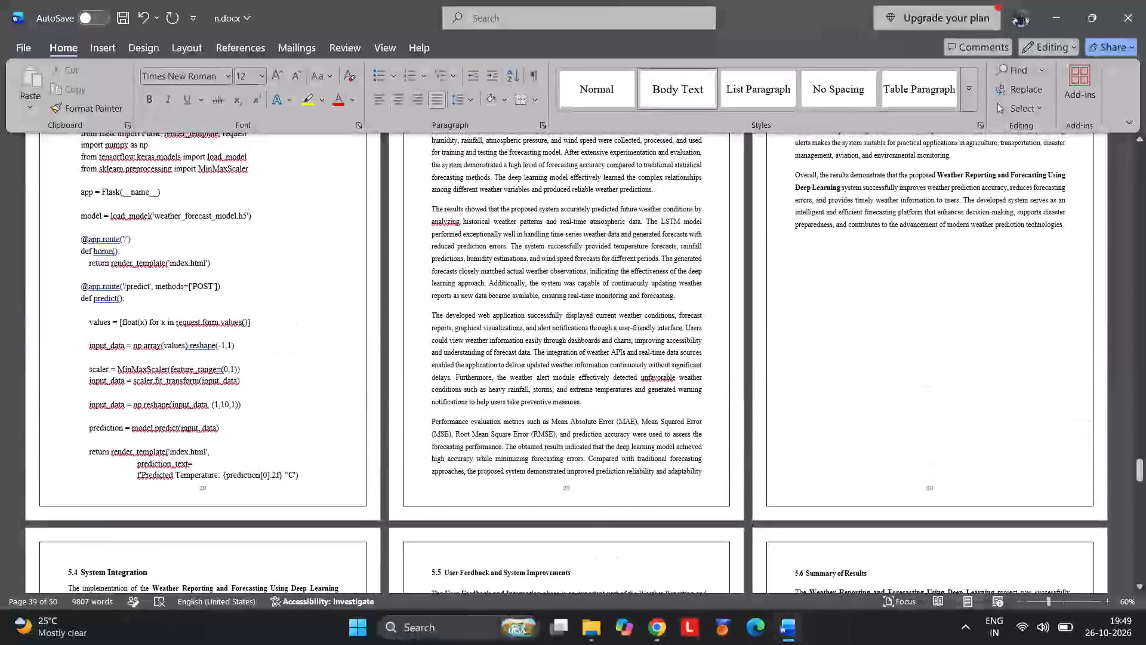
{"action": "right_click", "coordinate": [870, 285]}
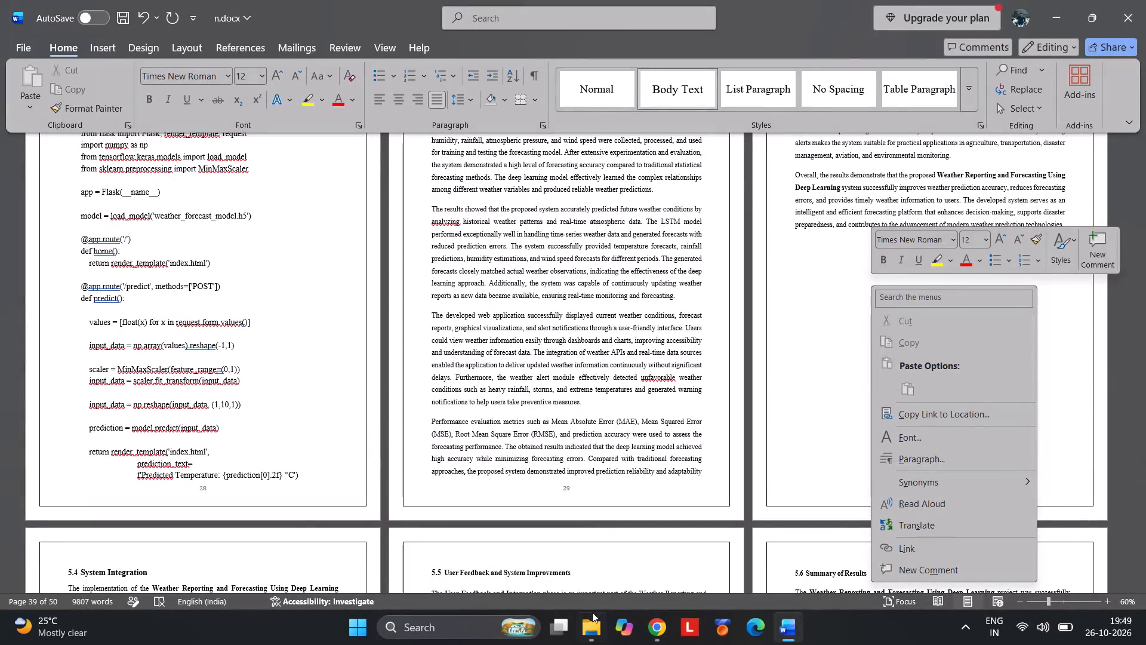
Copy the five WhatsApp JPEG images from the Downloads folder and paste them into the report below the last paragraph of section 5.3 Results.
{"action": "left_click", "coordinate": [585, 630]}
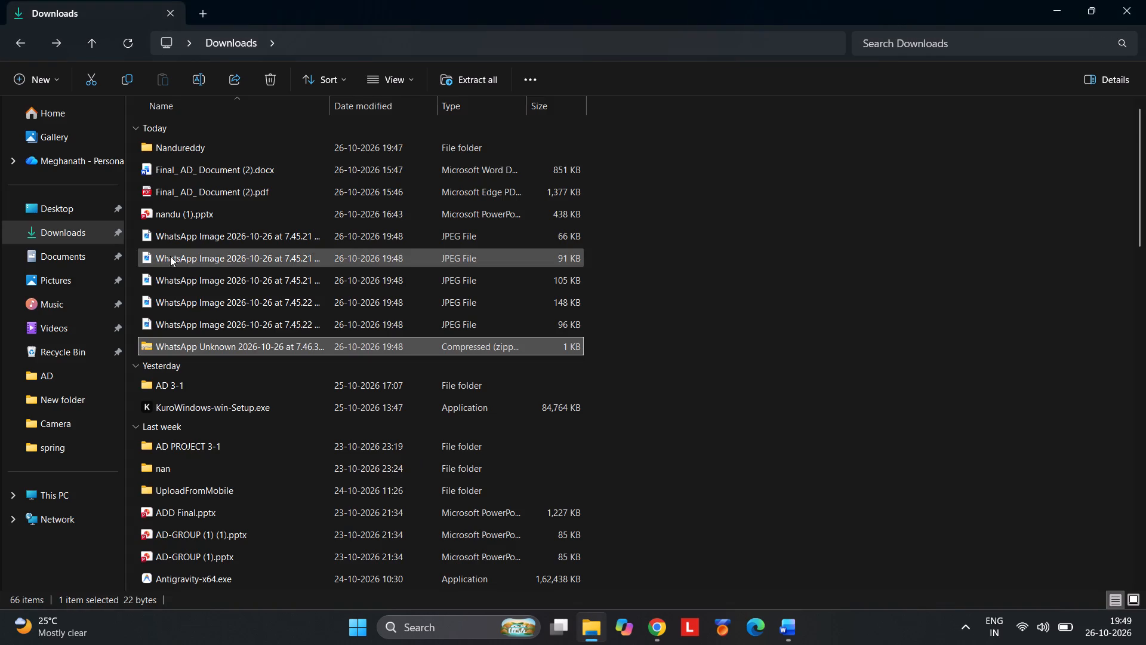
{"action": "left_click_drag", "start_coordinate": [135, 229], "coordinate": [193, 327]}
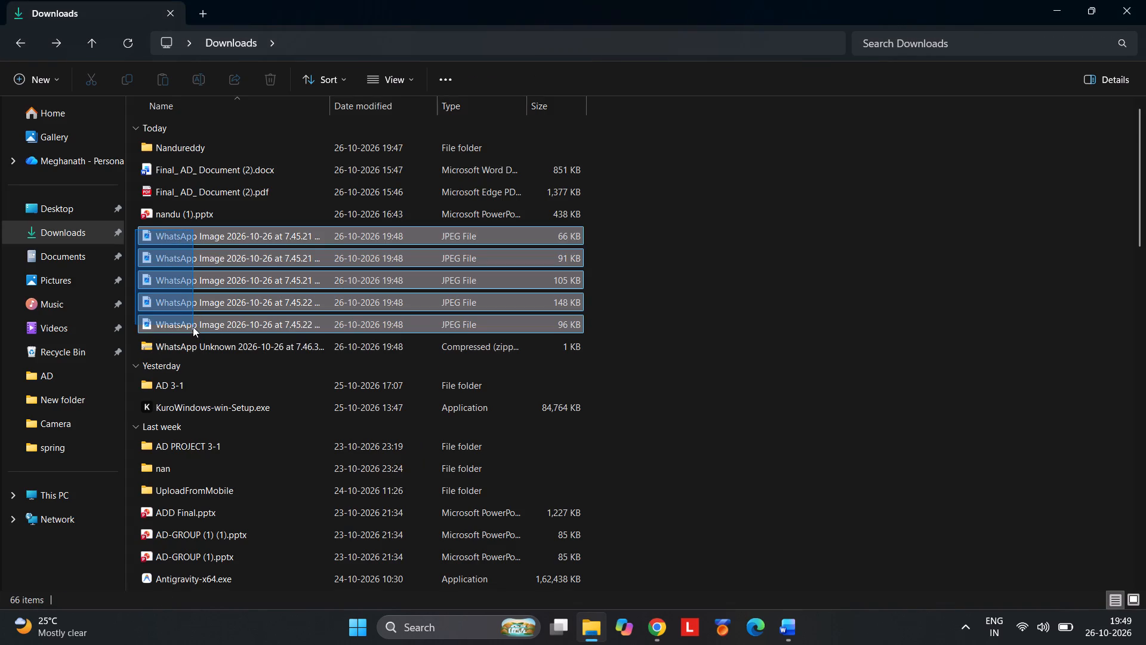
{"action": "left_click_drag", "start_coordinate": [193, 327], "coordinate": [193, 334]}
{"action": "key", "text": "ctrl+c"}
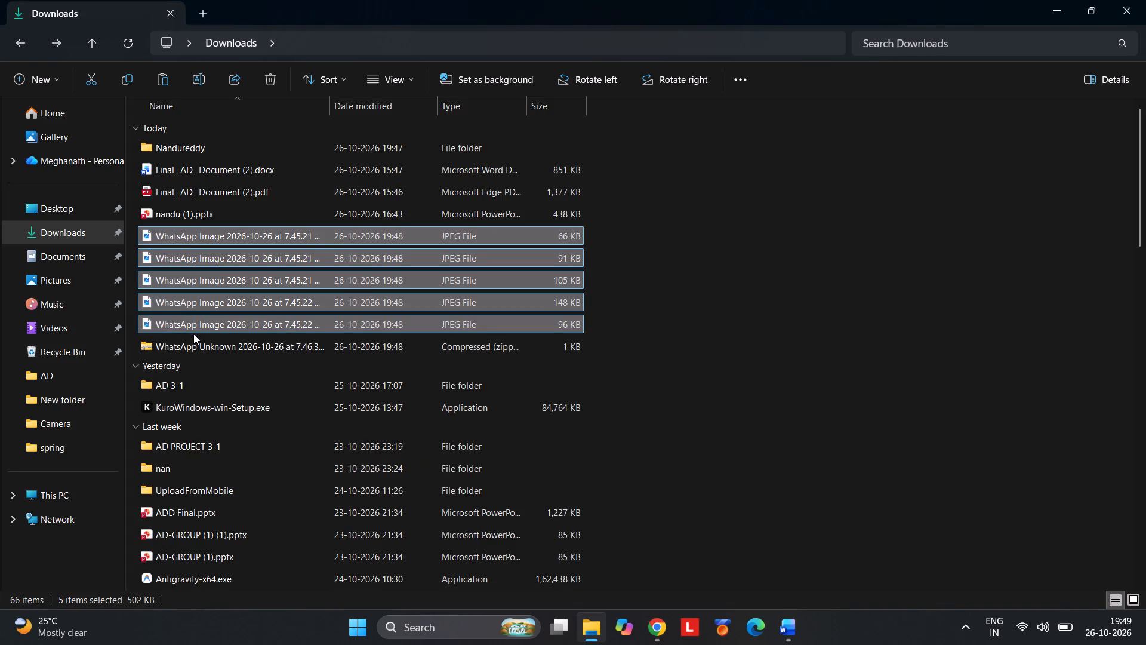
{"action": "key", "text": "ctrl+c"}
{"action": "key", "text": "ctrl+c"}
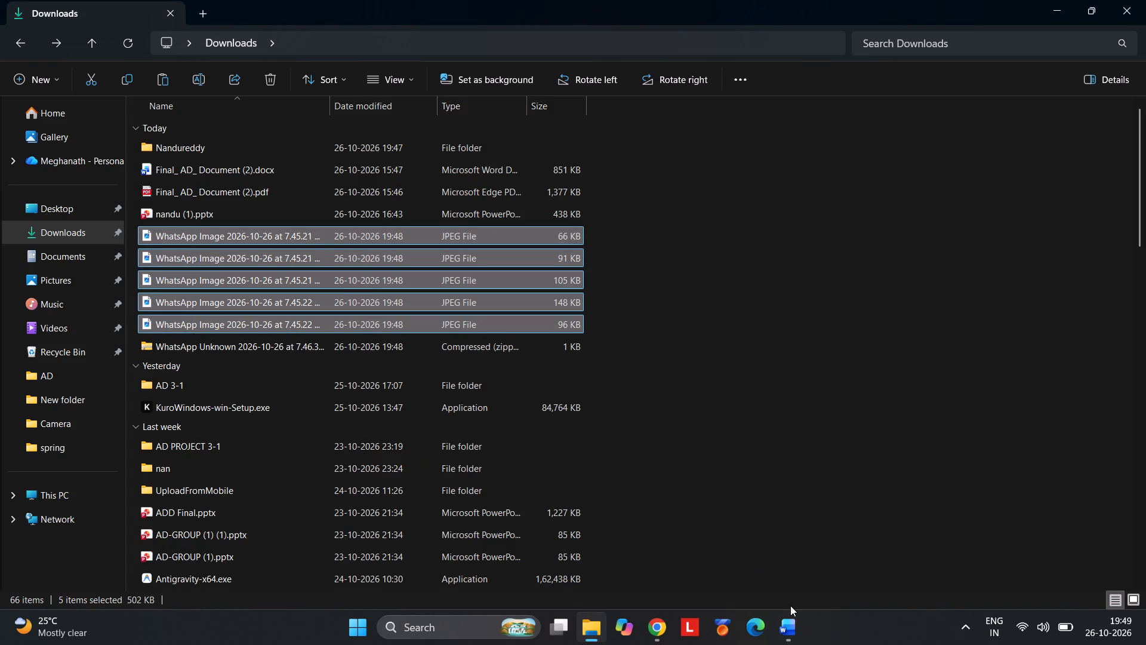
{"action": "left_click", "coordinate": [790, 606]}
{"action": "left_click", "coordinate": [788, 619]}
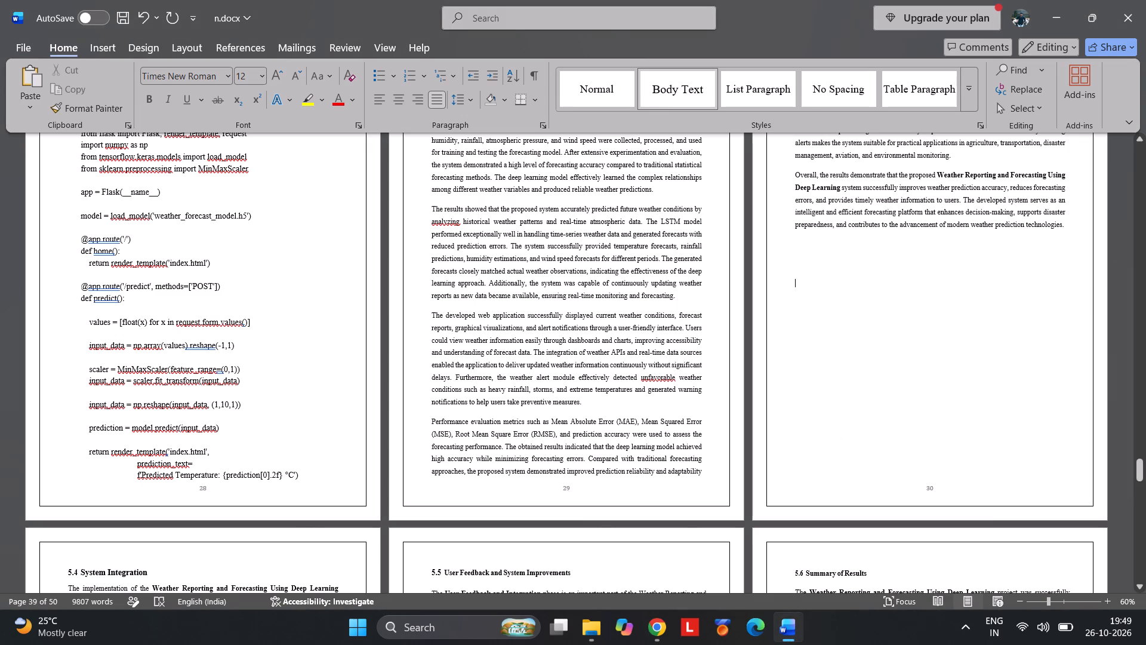
{"action": "key", "text": "ctrl+v"}
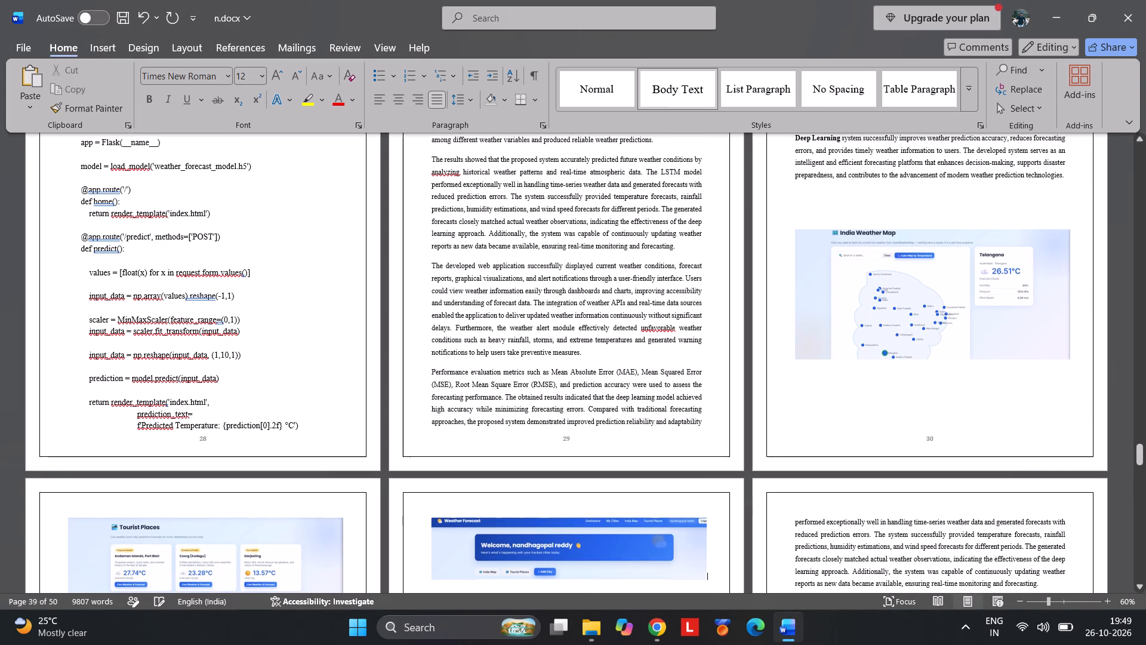
Delete the Weather Forecast welcome banner screenshot placed above the 5.4 System Integration heading.
{"action": "scroll", "coordinate": [835, 434], "scroll_direction": "down", "scroll_amount": 4}
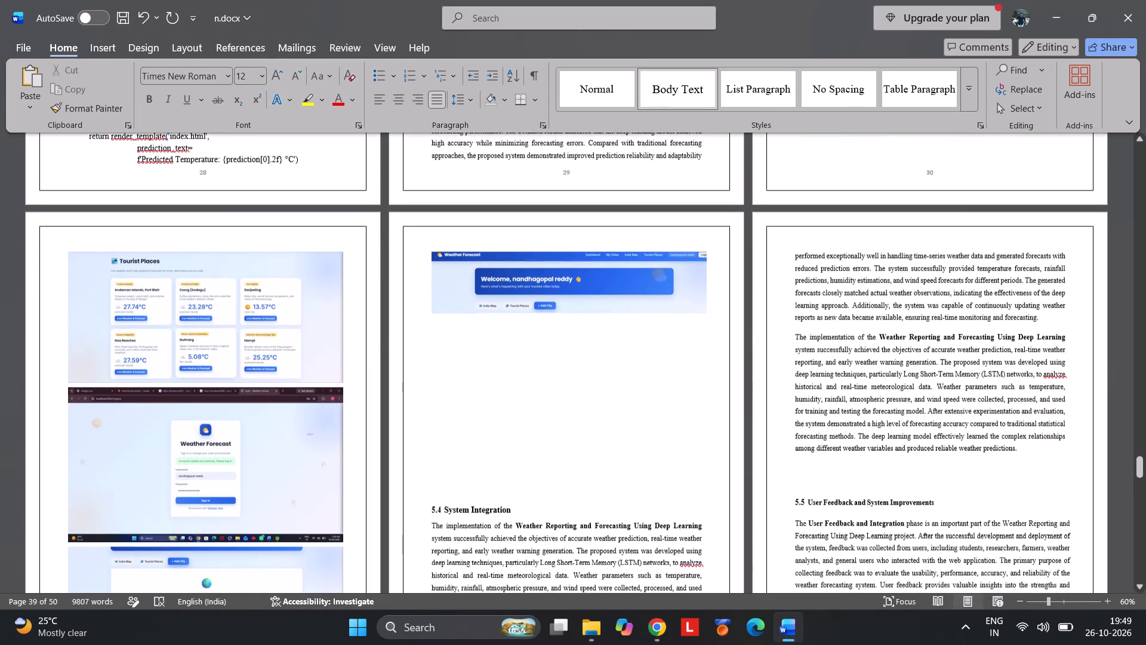
{"action": "left_click", "coordinate": [620, 285]}
{"action": "key", "text": "Delete"}
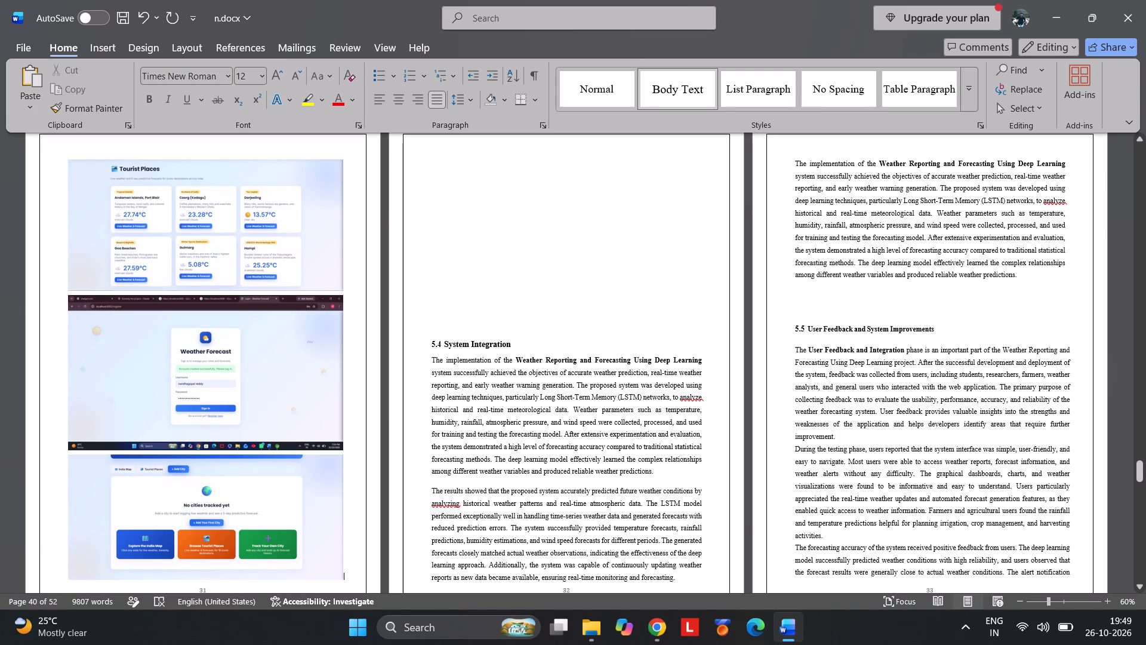
In section 5.3 Results, delete the text from "Performance evaluation metrics" through "generated accurate predictions".
{"action": "scroll", "coordinate": [273, 478], "scroll_direction": "up", "scroll_amount": 3}
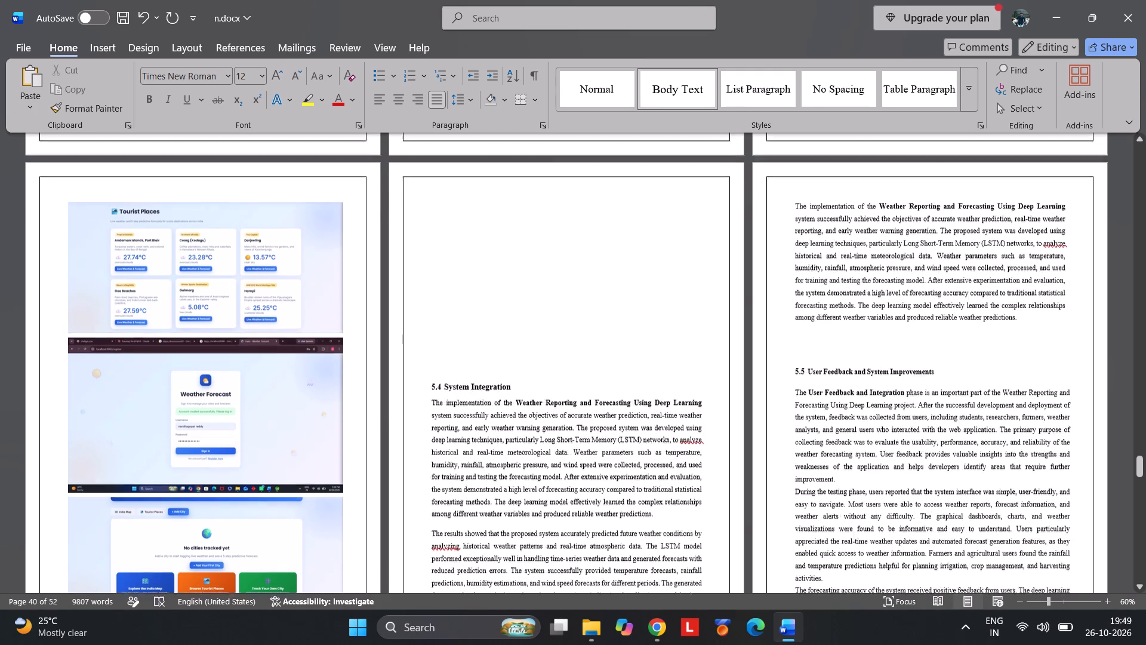
{"action": "scroll", "coordinate": [273, 478], "scroll_direction": "up", "scroll_amount": 4}
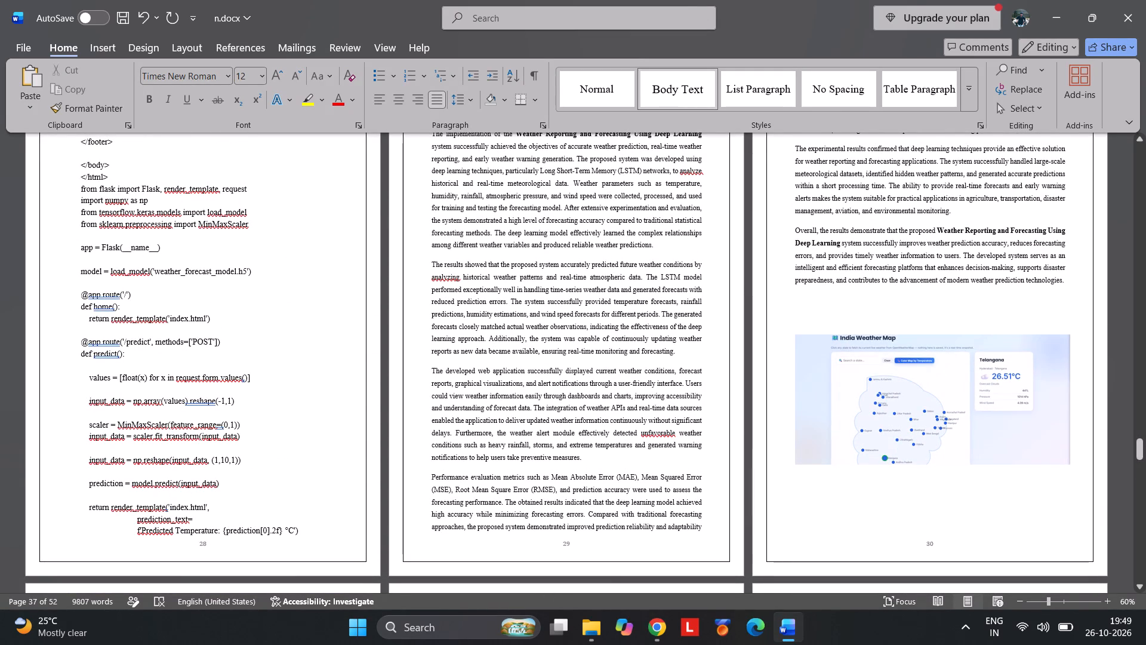
{"action": "left_click_drag", "start_coordinate": [432, 477], "coordinate": [714, 529]}
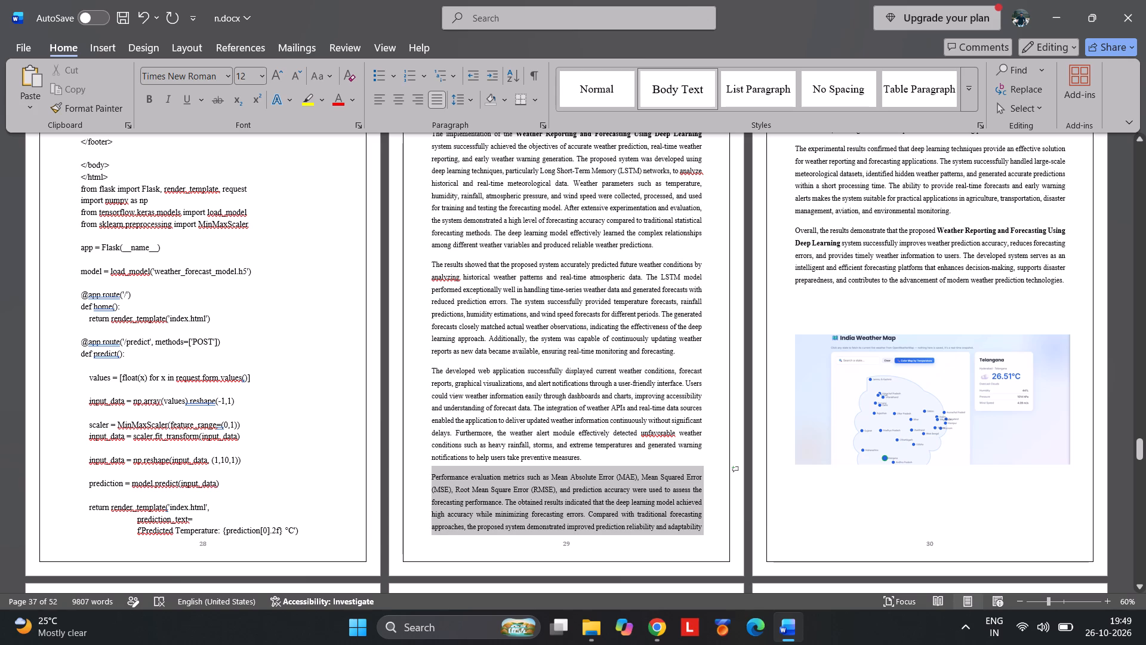
{"action": "left_click_drag", "start_coordinate": [714, 529], "coordinate": [713, 530]}
{"action": "key", "text": "BackSpace"}
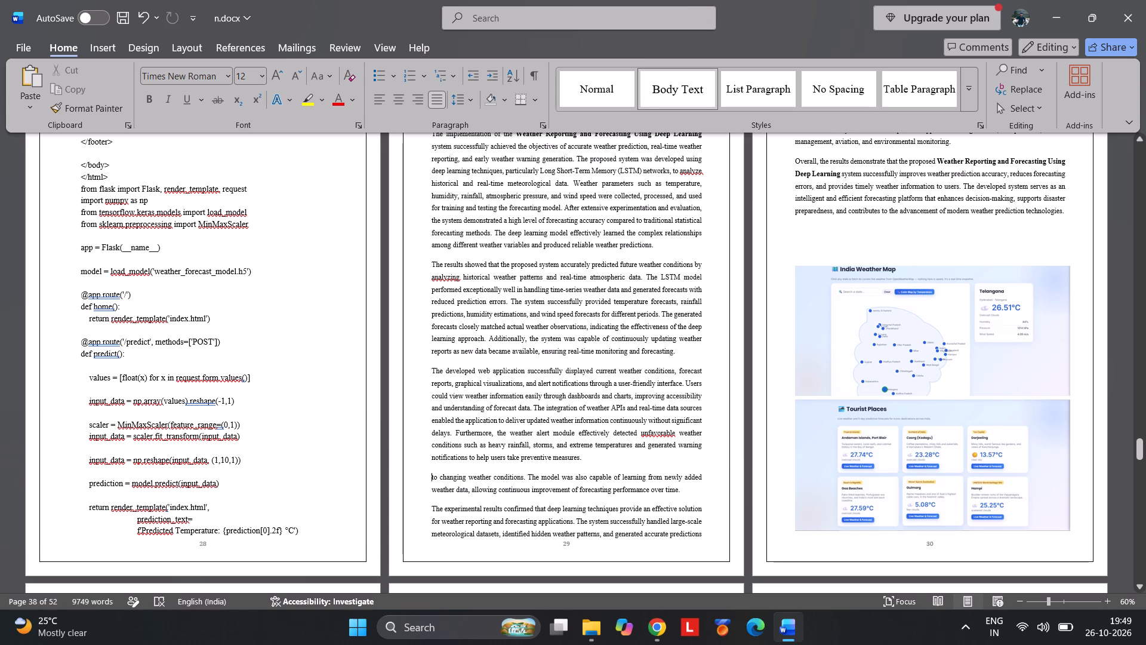
{"action": "left_click_drag", "start_coordinate": [432, 478], "coordinate": [664, 523]}
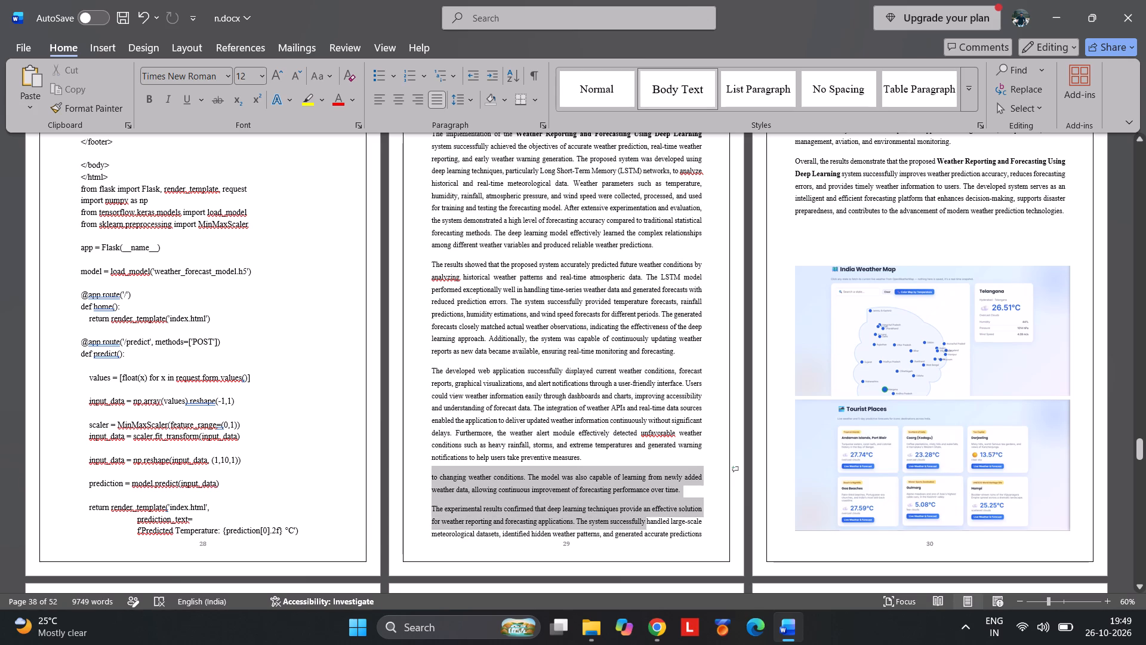
{"action": "left_click_drag", "start_coordinate": [664, 523], "coordinate": [706, 543]}
{"action": "key", "text": "BackSpace"}
In section 5.3 Results, delete the text from "within a short processing time" through "decision-making, supports disaster".
{"action": "scroll", "coordinate": [706, 543], "scroll_direction": "down", "scroll_amount": 1}
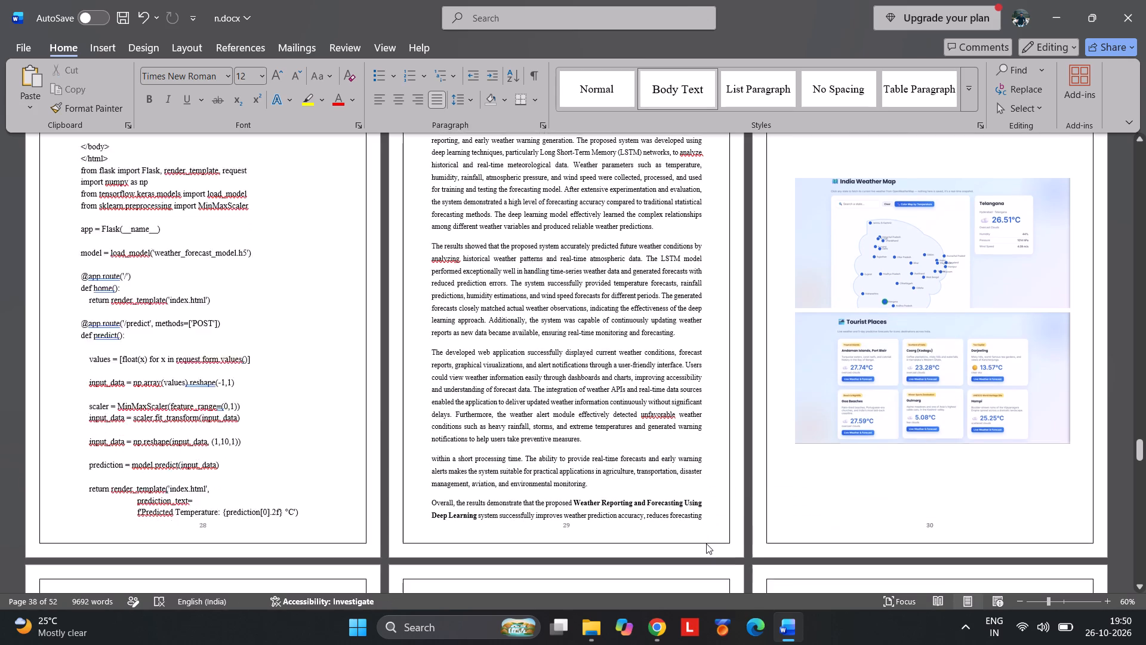
{"action": "scroll", "coordinate": [706, 543], "scroll_direction": "down", "scroll_amount": 3}
{"action": "scroll", "coordinate": [706, 543], "scroll_direction": "up", "scroll_amount": 1}
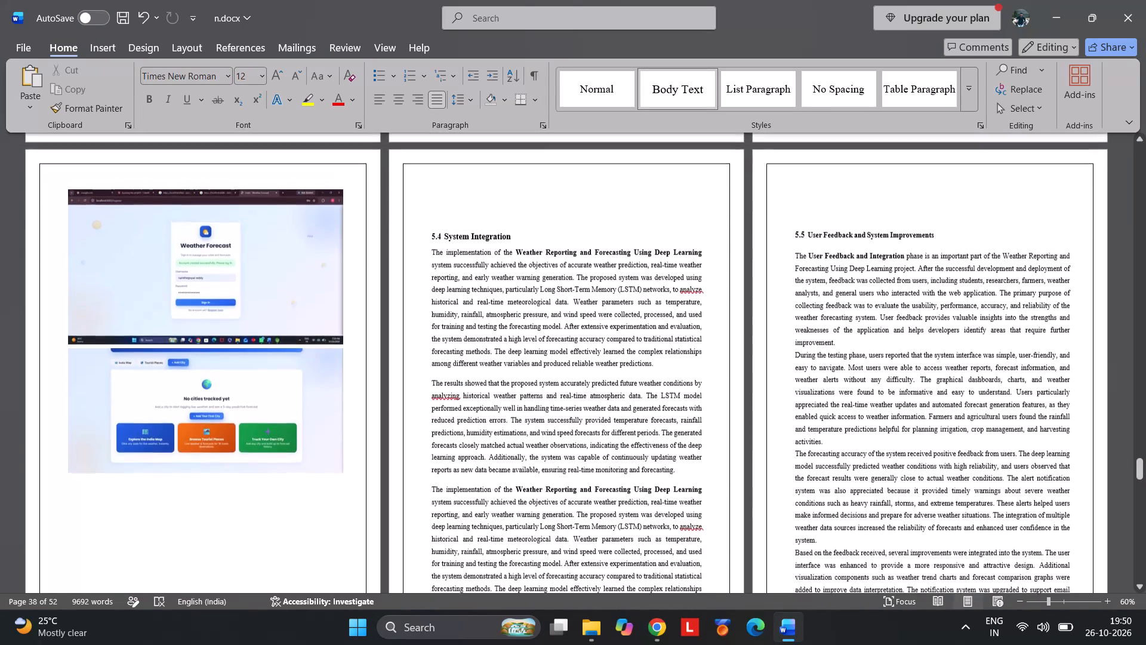
{"action": "scroll", "coordinate": [706, 543], "scroll_direction": "up", "scroll_amount": 3}
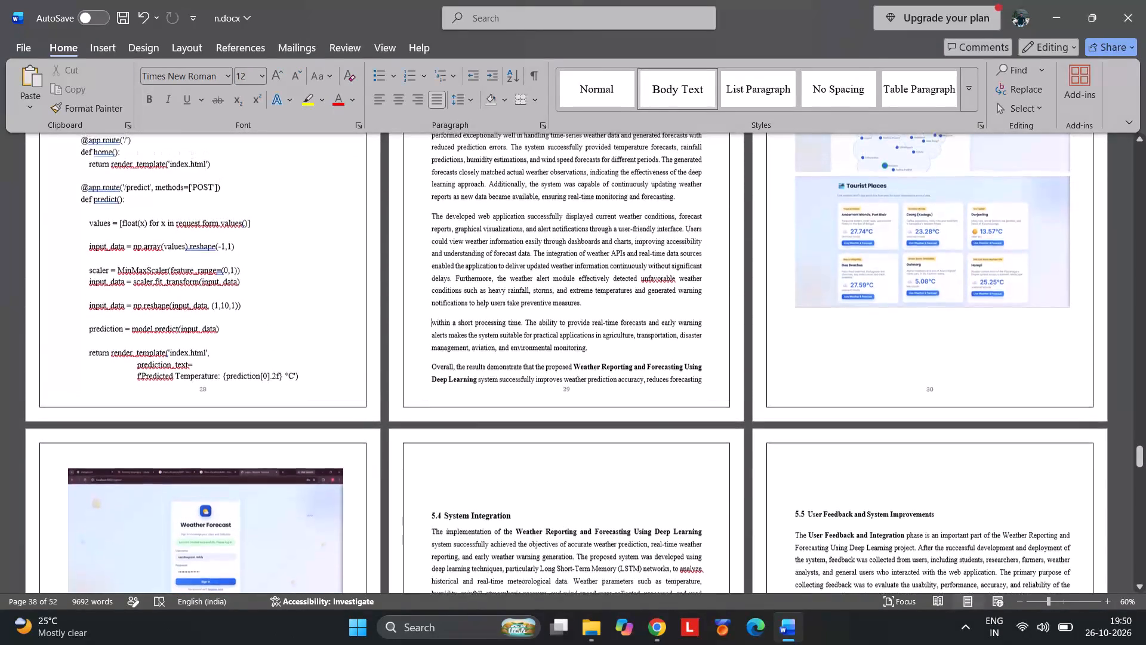
{"action": "scroll", "coordinate": [706, 543], "scroll_direction": "up", "scroll_amount": 1}
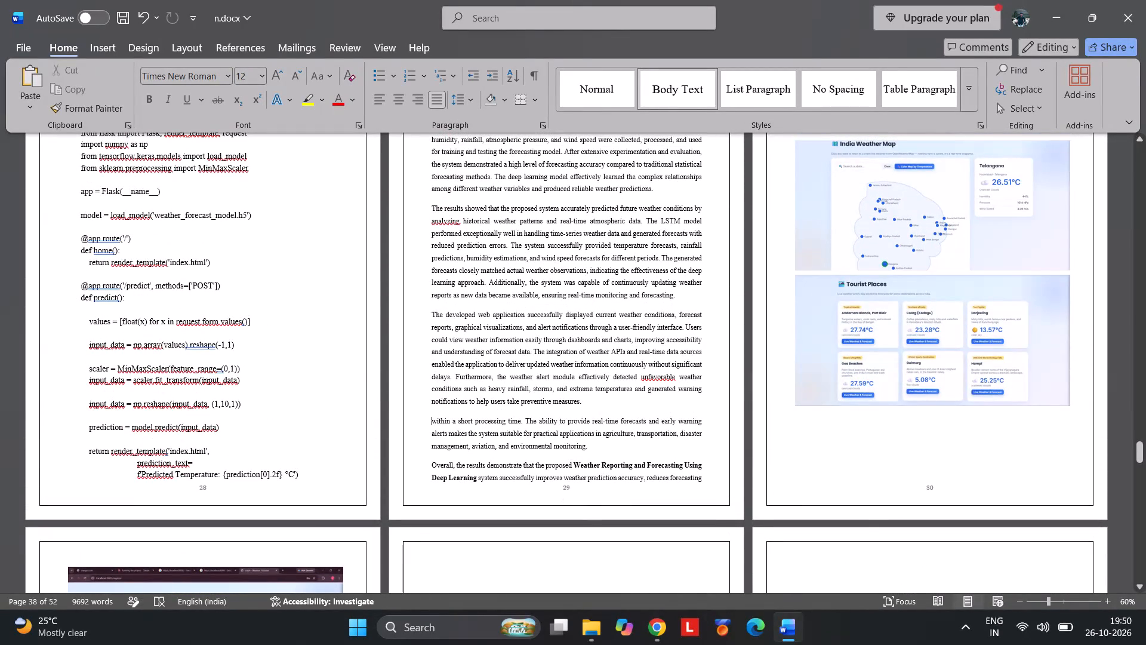
{"action": "left_click_drag", "start_coordinate": [432, 460], "coordinate": [712, 480]}
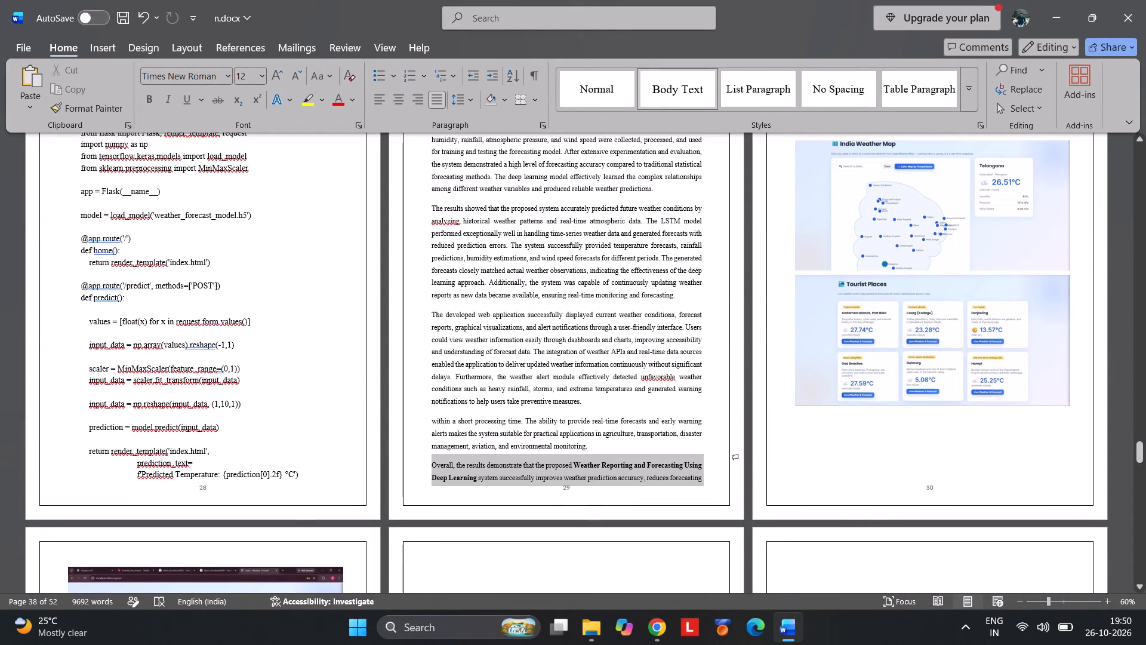
{"action": "left_click_drag", "start_coordinate": [712, 480], "coordinate": [723, 477]}
{"action": "key", "text": "BackSpace"}
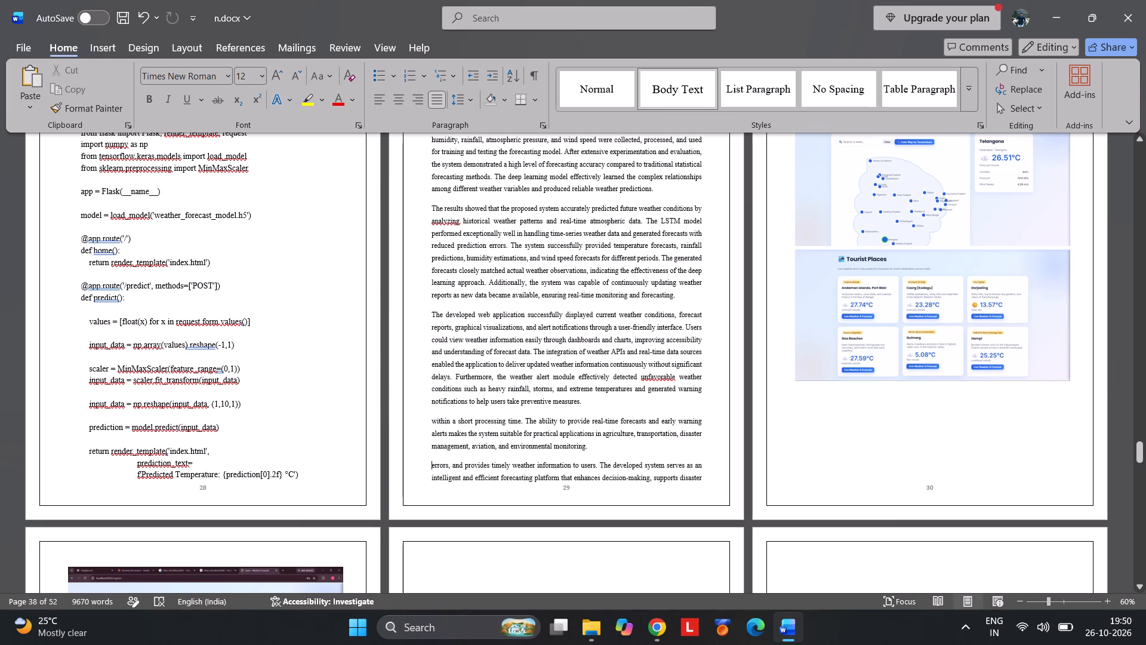
{"action": "left_click_drag", "start_coordinate": [428, 418], "coordinate": [596, 463]}
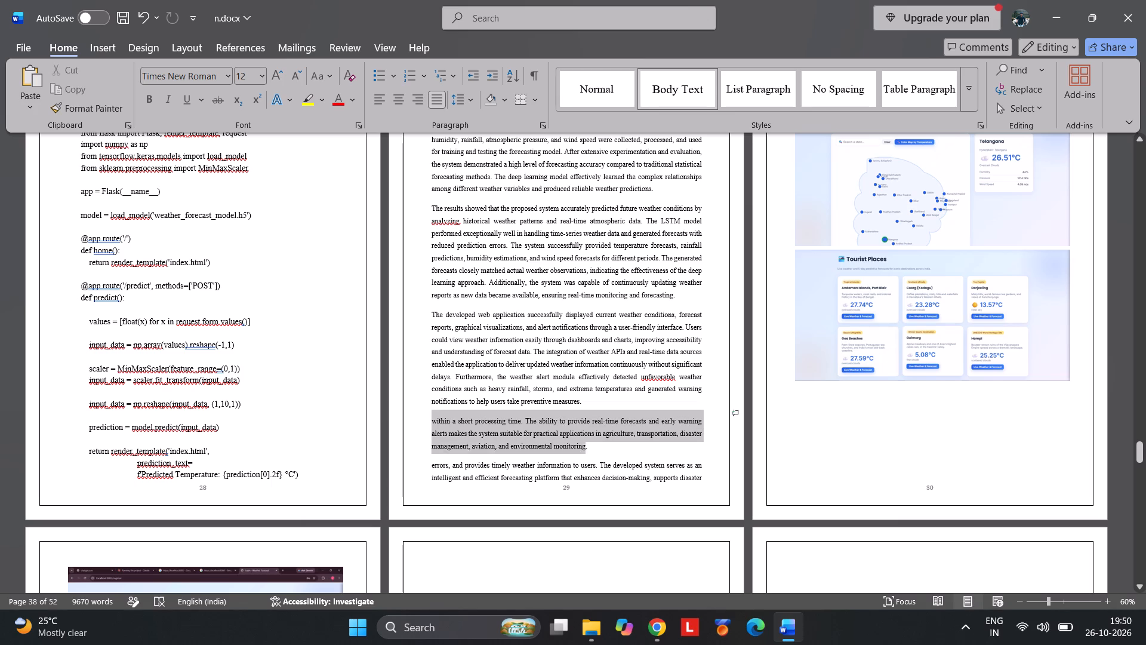
{"action": "left_click_drag", "start_coordinate": [596, 463], "coordinate": [726, 477]}
{"action": "key", "text": "BackSpace"}
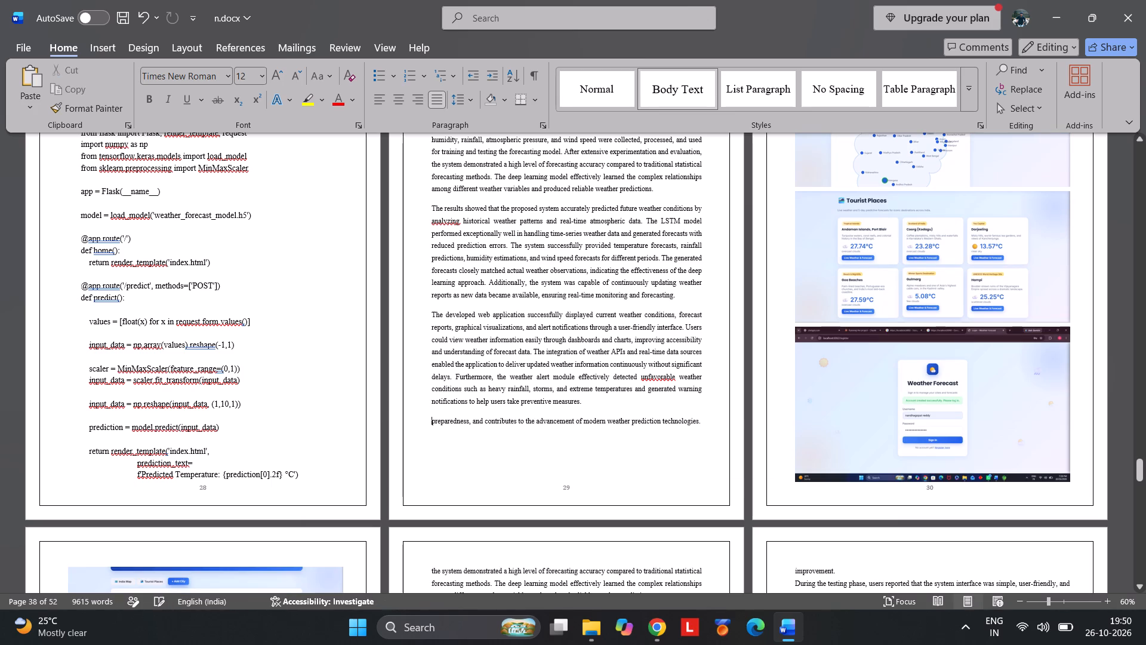
In section 5.3 Results, delete everything from "The results showed that" through "modern weather prediction technologies", keeping only the first paragraph.
{"action": "scroll", "coordinate": [726, 477], "scroll_direction": "up", "scroll_amount": 2}
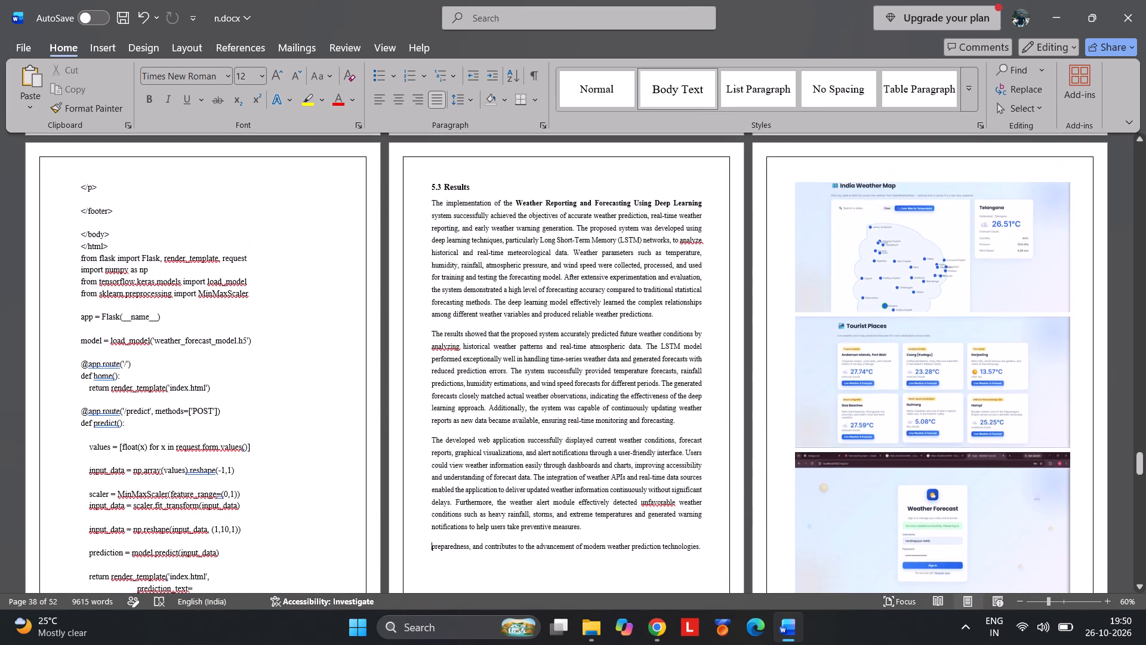
{"action": "scroll", "coordinate": [726, 477], "scroll_direction": "up", "scroll_amount": 1}
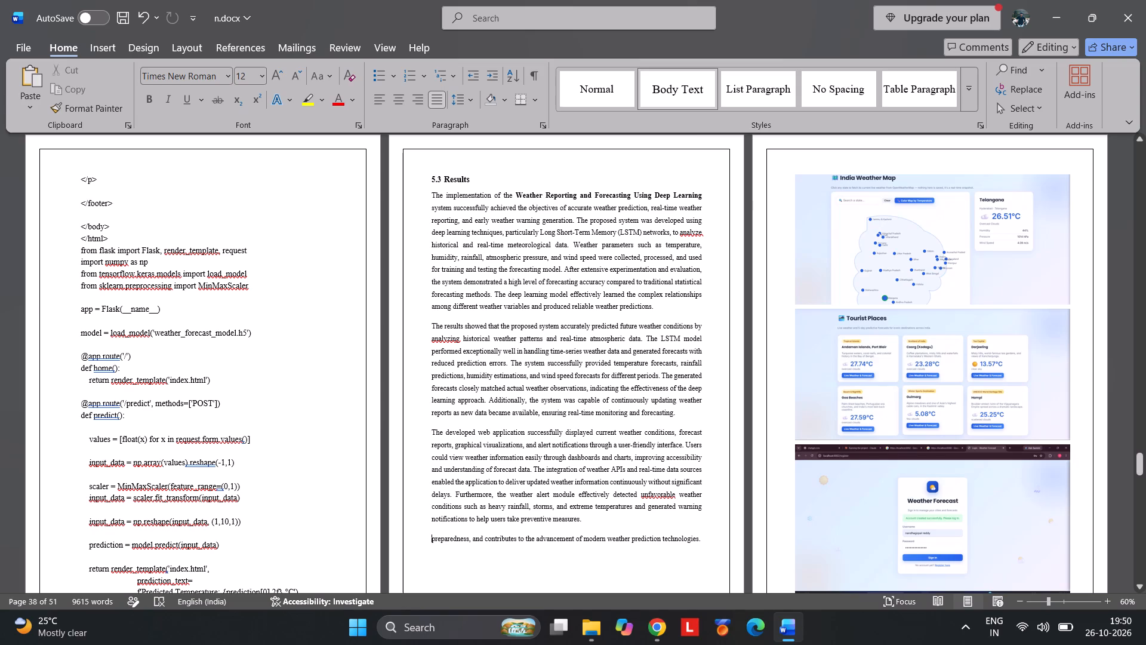
{"action": "left_click_drag", "start_coordinate": [430, 324], "coordinate": [732, 548]}
{"action": "key", "text": "BackSpace"}
Delete the "No cities tracked yet" screenshot below the Weather Forecast login screenshot on page 30.
{"action": "scroll", "coordinate": [732, 548], "scroll_direction": "down", "scroll_amount": 3}
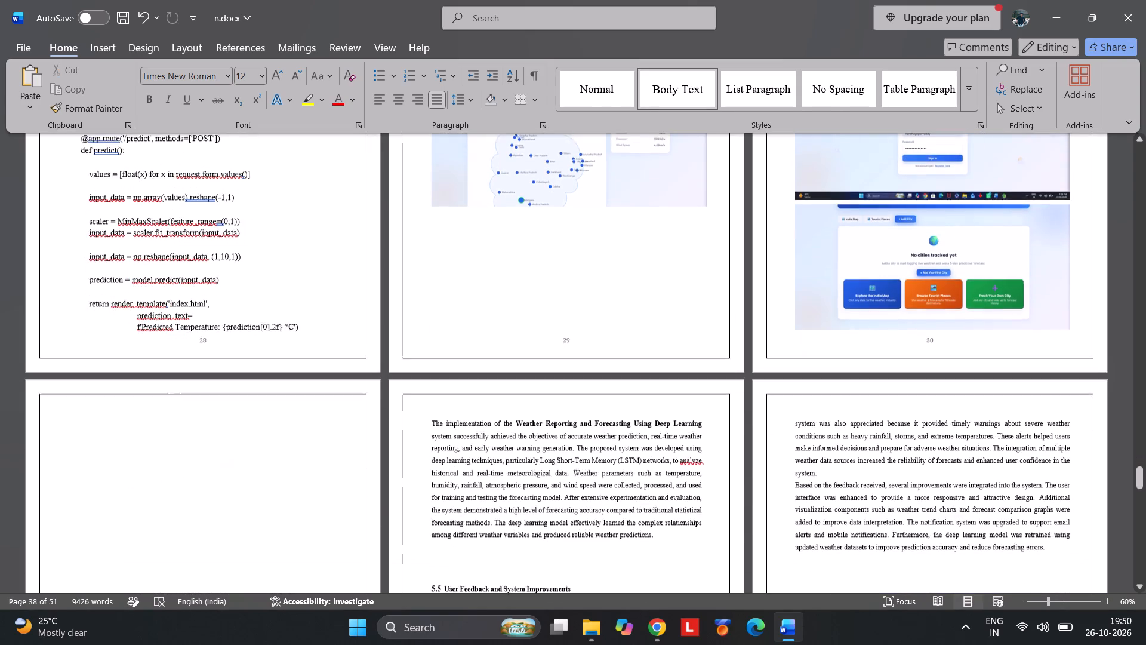
{"action": "scroll", "coordinate": [732, 548], "scroll_direction": "down", "scroll_amount": 2}
{"action": "scroll", "coordinate": [732, 548], "scroll_direction": "up", "scroll_amount": 2}
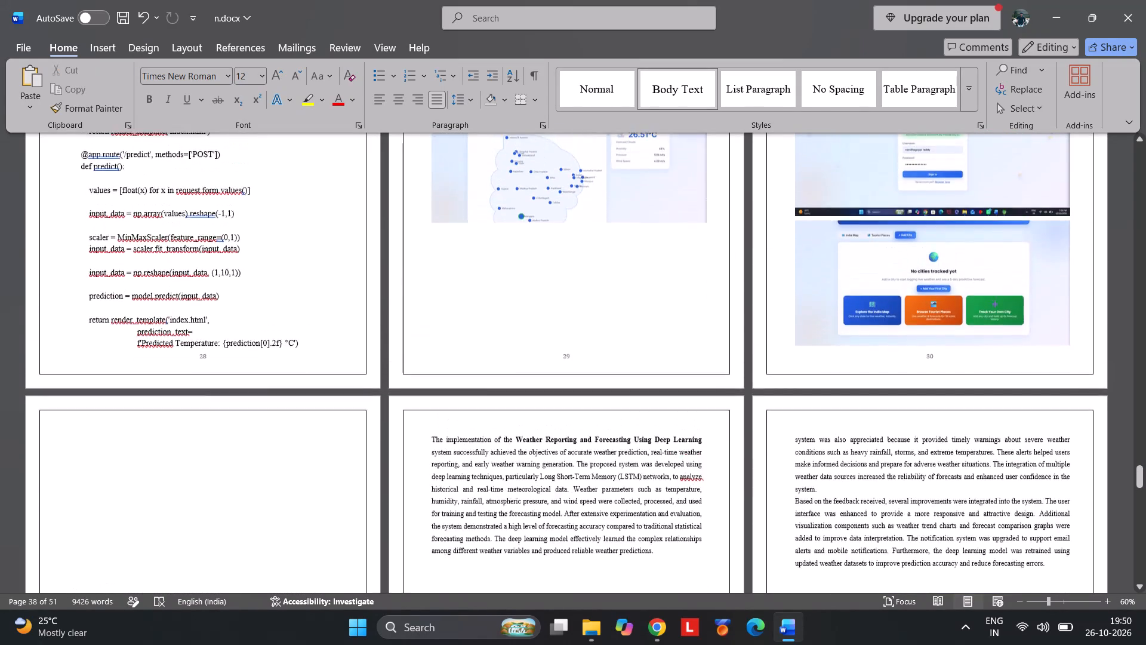
{"action": "scroll", "coordinate": [732, 548], "scroll_direction": "up", "scroll_amount": 3}
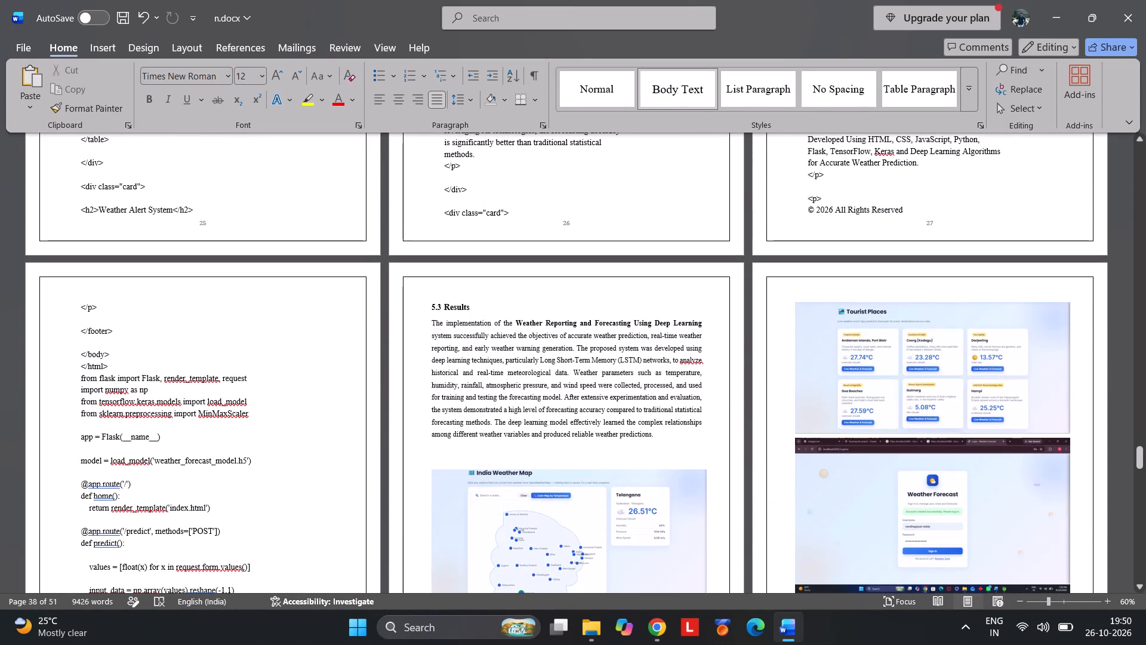
{"action": "scroll", "coordinate": [745, 406], "scroll_direction": "down", "scroll_amount": 3}
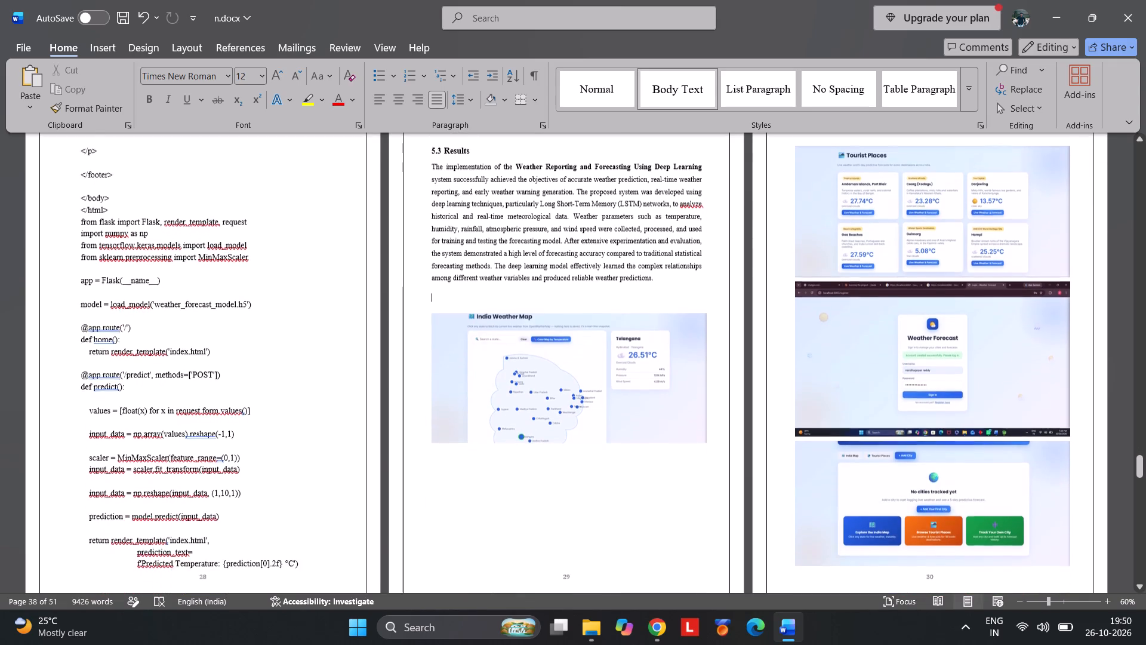
{"action": "scroll", "coordinate": [745, 406], "scroll_direction": "down", "scroll_amount": 1}
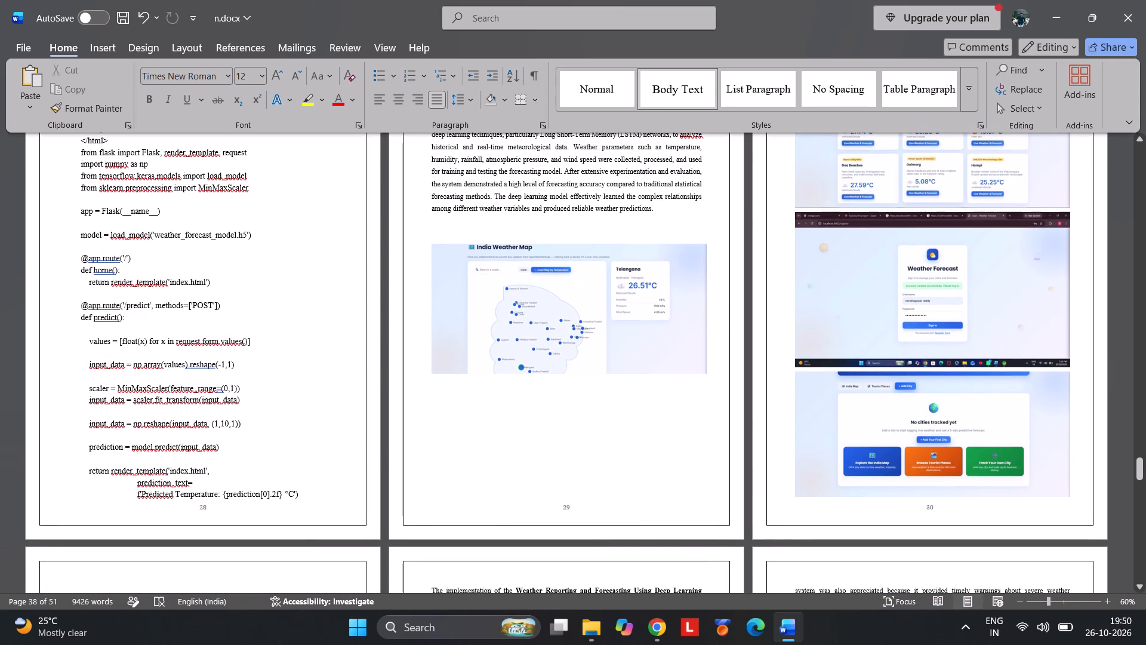
{"action": "left_click", "coordinate": [895, 403]}
{"action": "key", "text": "Delete"}
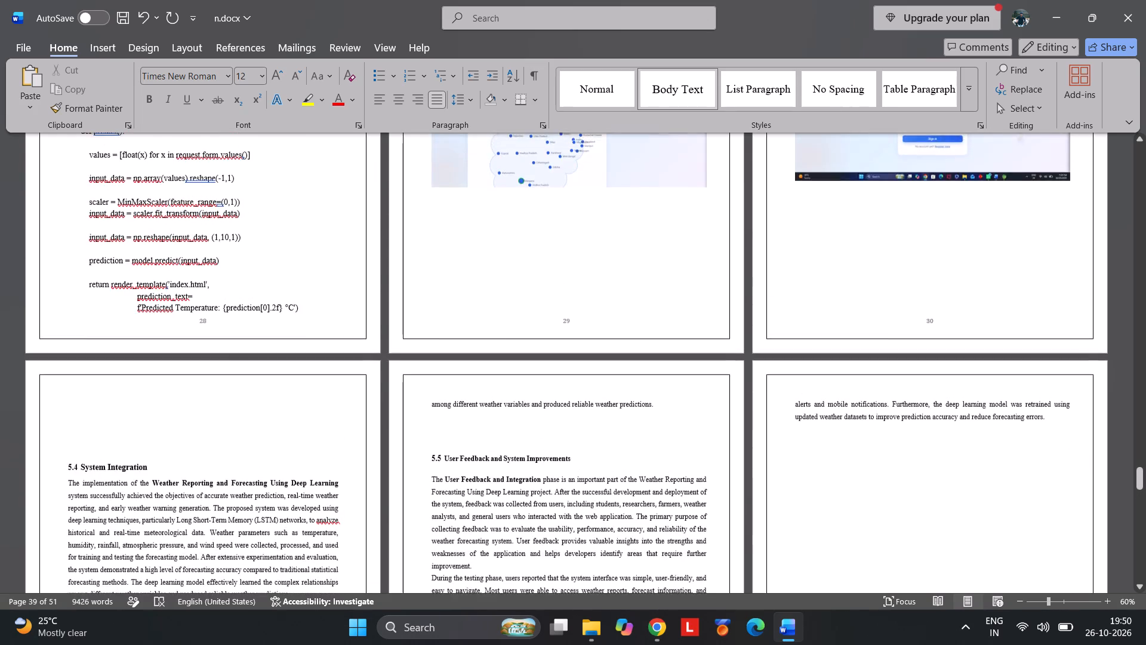
Remove blank lines above the 5.4 System Integration heading to move the section up its page.
{"action": "scroll", "coordinate": [895, 403], "scroll_direction": "left", "scroll_amount": 2}
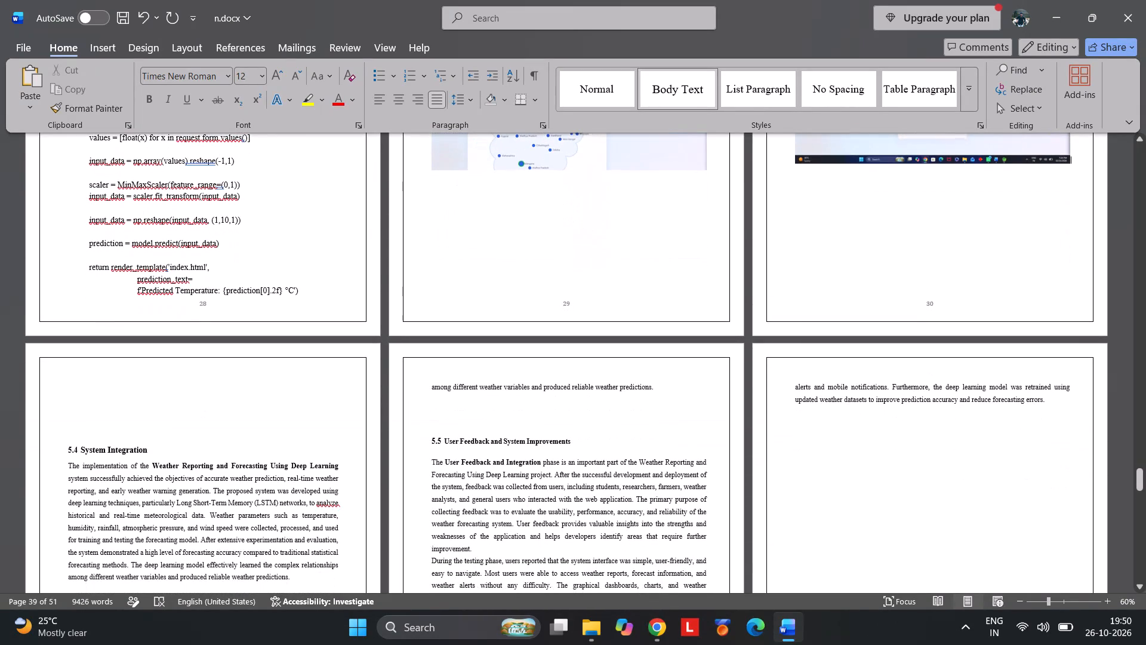
{"action": "left_click", "coordinate": [98, 434]}
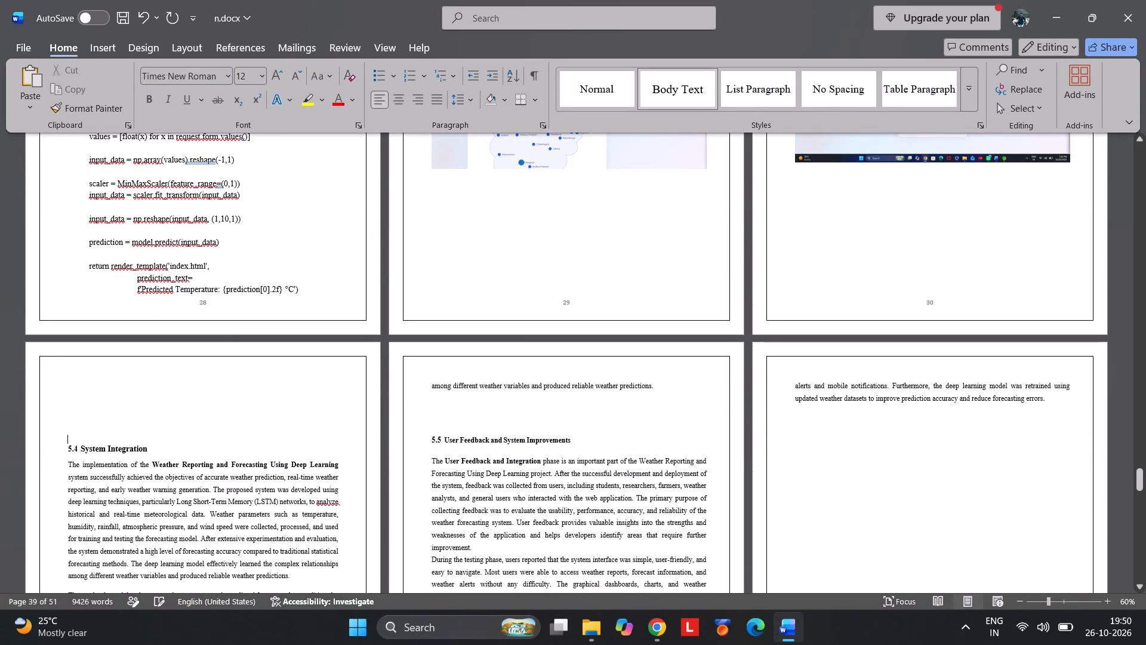
{"action": "key", "text": "BackSpace"}
{"action": "key", "text": "BackSpace"}
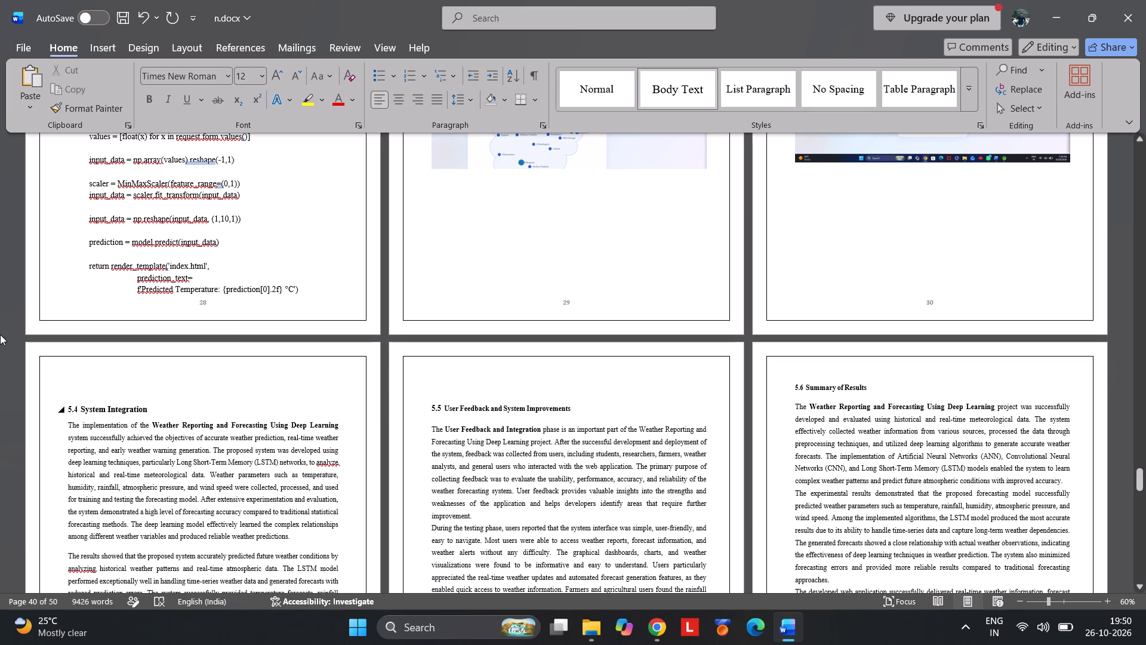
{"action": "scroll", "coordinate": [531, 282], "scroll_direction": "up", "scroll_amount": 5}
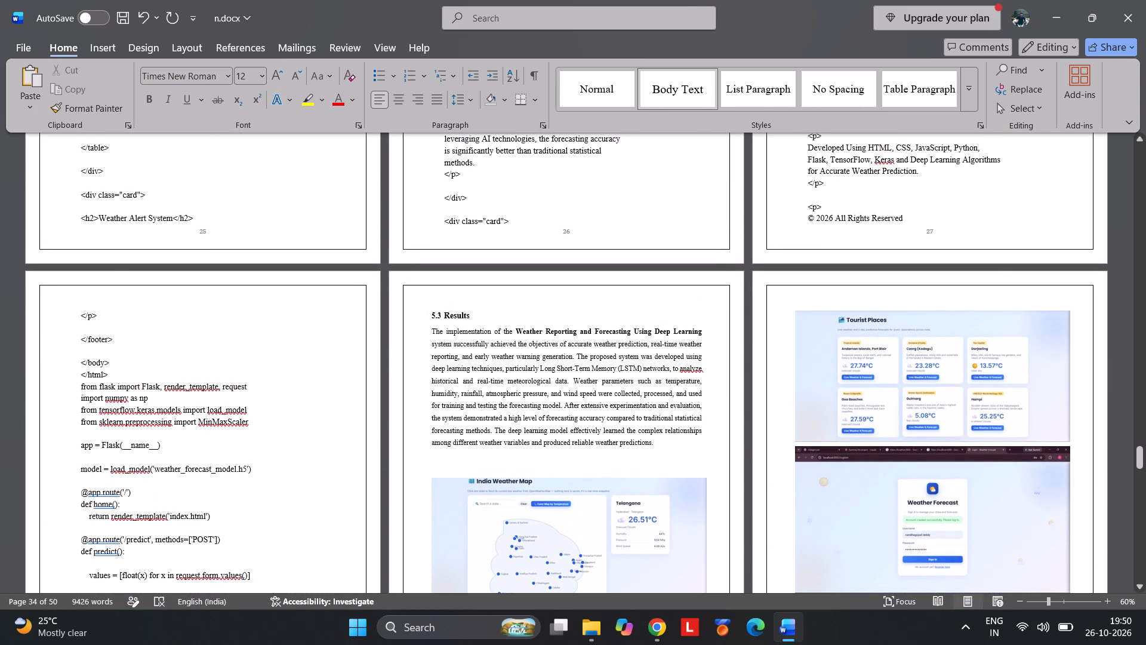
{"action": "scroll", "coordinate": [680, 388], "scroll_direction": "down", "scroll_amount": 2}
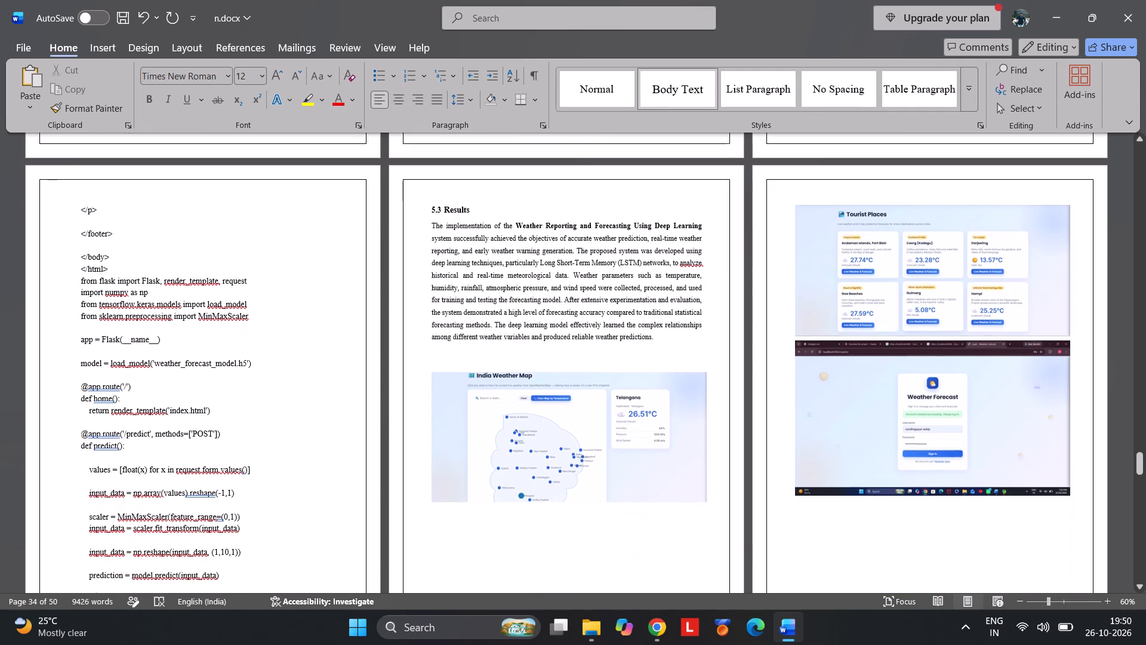
In the List of Figures table, rename the Fig 4.6.1 entry as "Login page".
{"action": "scroll", "coordinate": [680, 388], "scroll_direction": "down", "scroll_amount": 1}
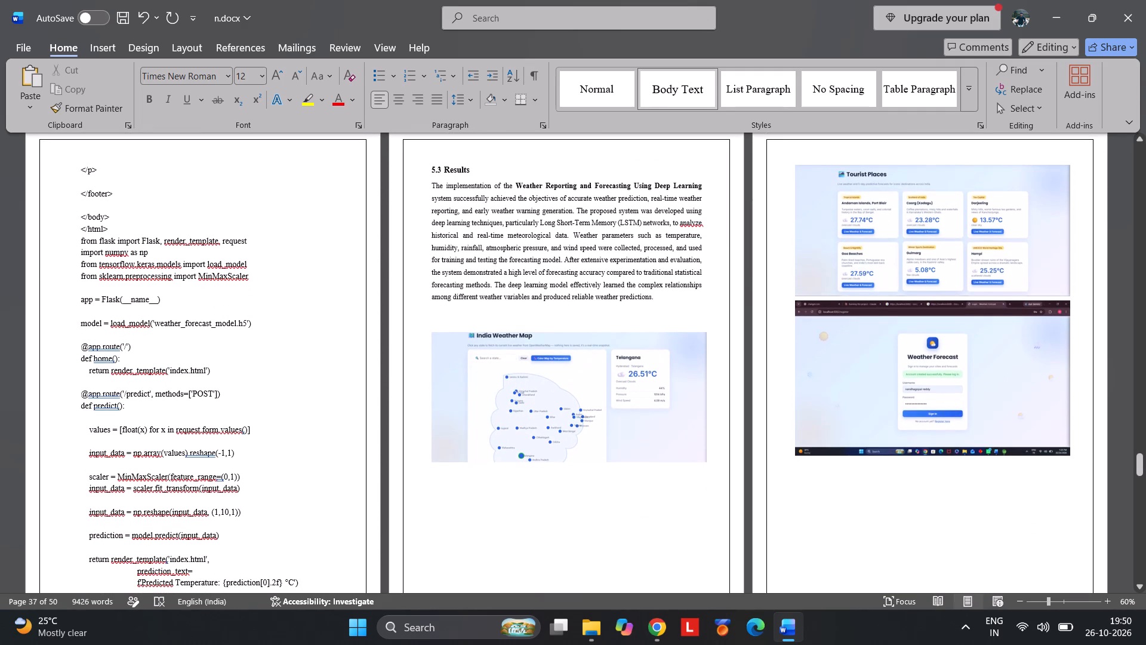
{"action": "scroll", "coordinate": [747, 387], "scroll_direction": "down", "scroll_amount": 1}
{"action": "scroll", "coordinate": [747, 387], "scroll_direction": "up", "scroll_amount": 4}
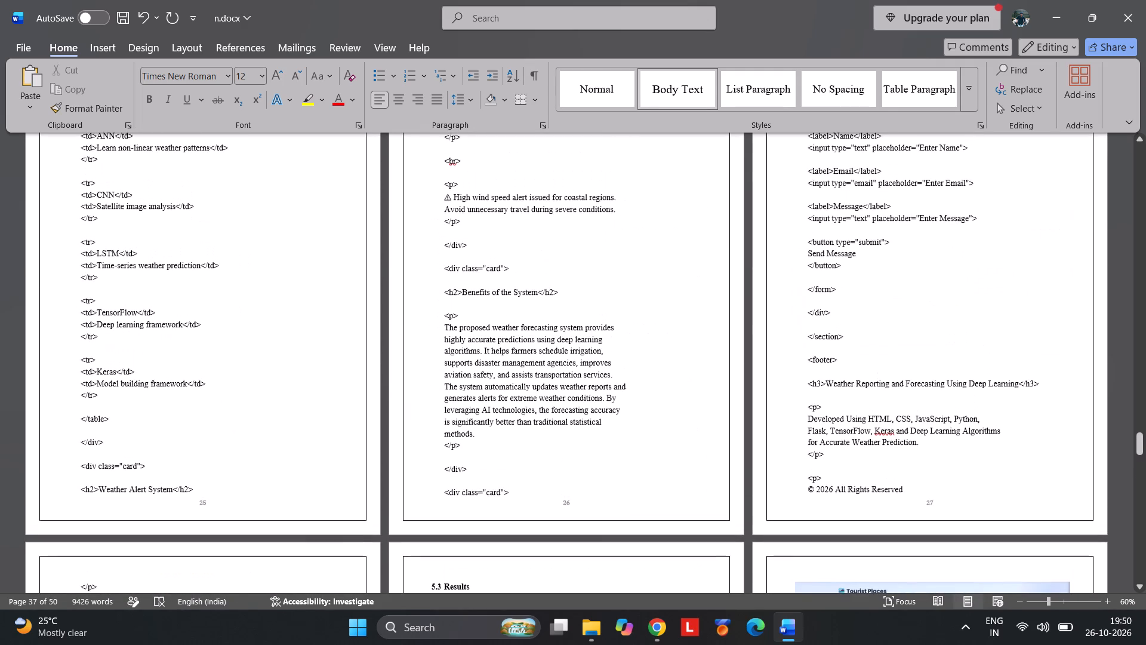
{"action": "scroll", "coordinate": [747, 387], "scroll_direction": "up", "scroll_amount": 10}
{"action": "scroll", "coordinate": [747, 387], "scroll_direction": "up", "scroll_amount": 20}
{"action": "scroll", "coordinate": [747, 387], "scroll_direction": "up", "scroll_amount": 20}
{"action": "scroll", "coordinate": [747, 387], "scroll_direction": "up", "scroll_amount": 20}
{"action": "scroll", "coordinate": [747, 387], "scroll_direction": "up", "scroll_amount": 20}
{"action": "scroll", "coordinate": [747, 387], "scroll_direction": "up", "scroll_amount": 20}
{"action": "scroll", "coordinate": [747, 387], "scroll_direction": "up", "scroll_amount": 13}
{"action": "scroll", "coordinate": [713, 384], "scroll_direction": "up", "scroll_amount": 9}
{"action": "scroll", "coordinate": [713, 384], "scroll_direction": "down", "scroll_amount": 7}
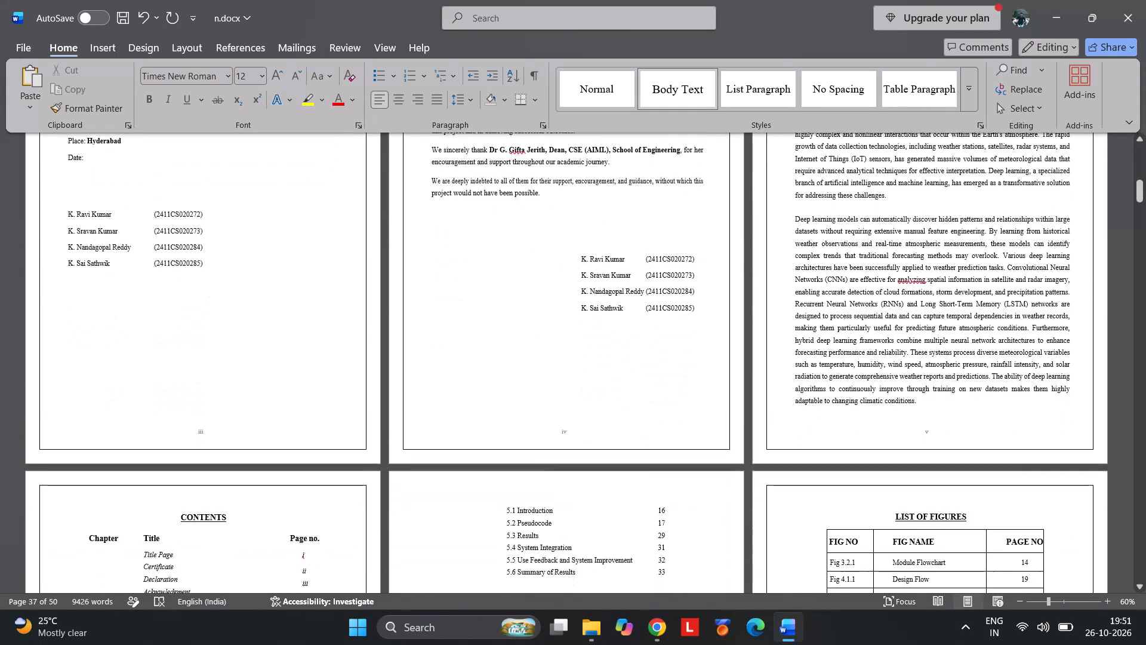
{"action": "scroll", "coordinate": [713, 384], "scroll_direction": "down", "scroll_amount": 3}
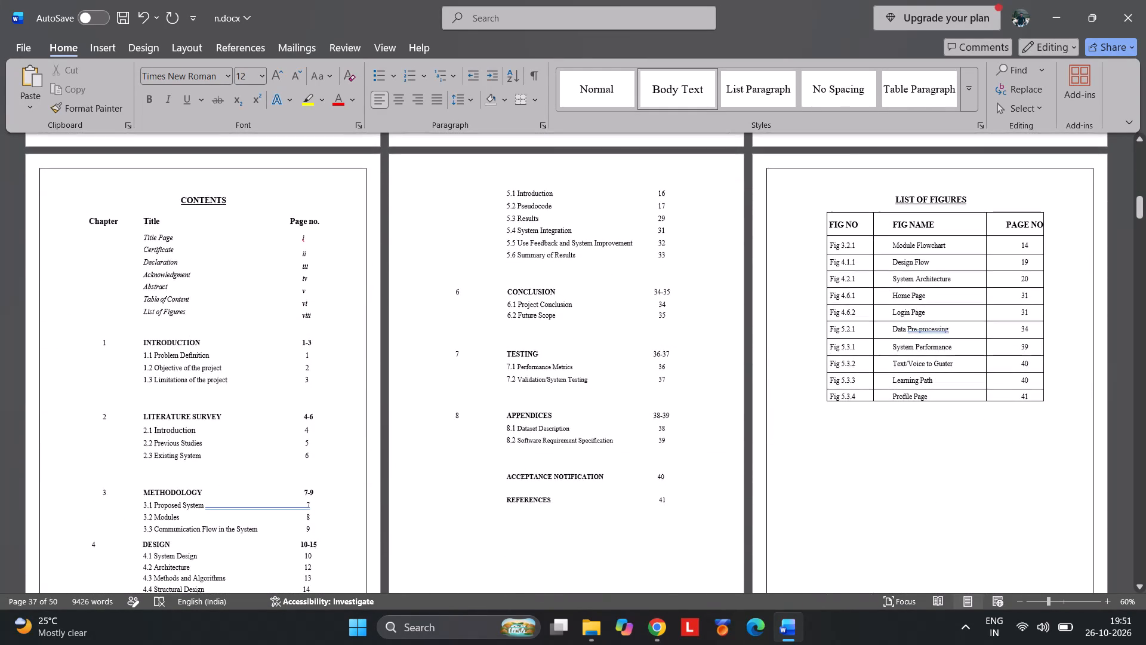
{"action": "left_click", "coordinate": [929, 291]}
{"action": "key", "text": "BackSpace"}
{"action": "key", "text": "BackSpace"}
{"action": "key", "text": "BackSpace"}
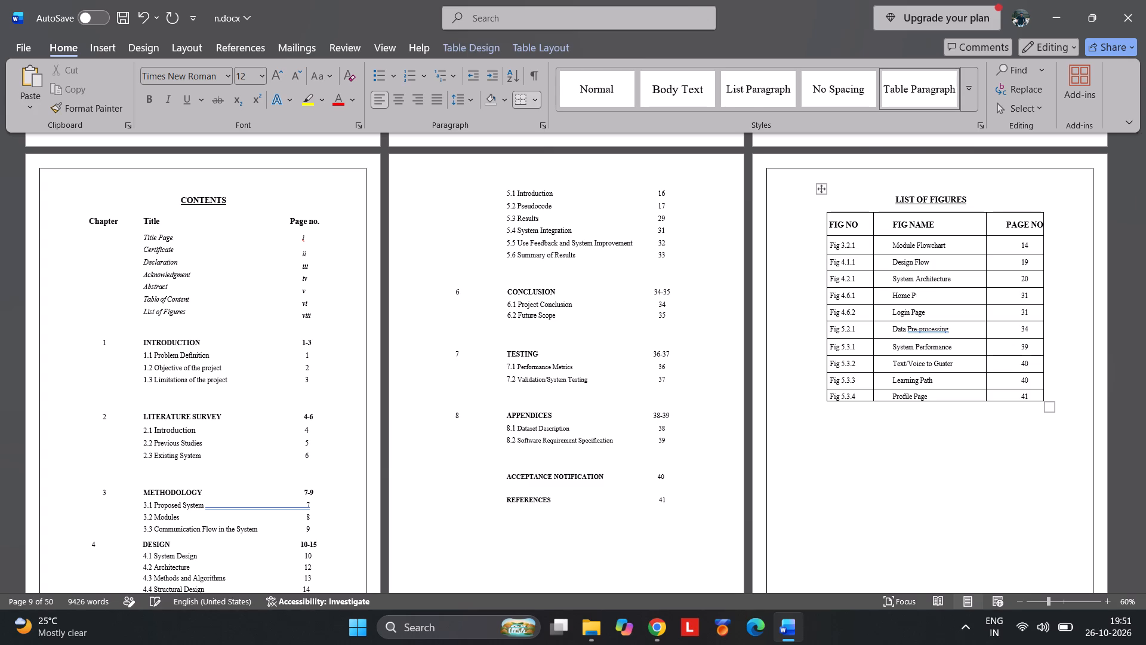
{"action": "key", "text": "BackSpace"}
{"action": "key", "text": "BackSpace"}
{"action": "key", "text": "BackSpace"}
{"action": "key", "text": "BackSpace"}
{"action": "key", "text": "BackSpace"}
{"action": "key", "text": "BackSpace"}
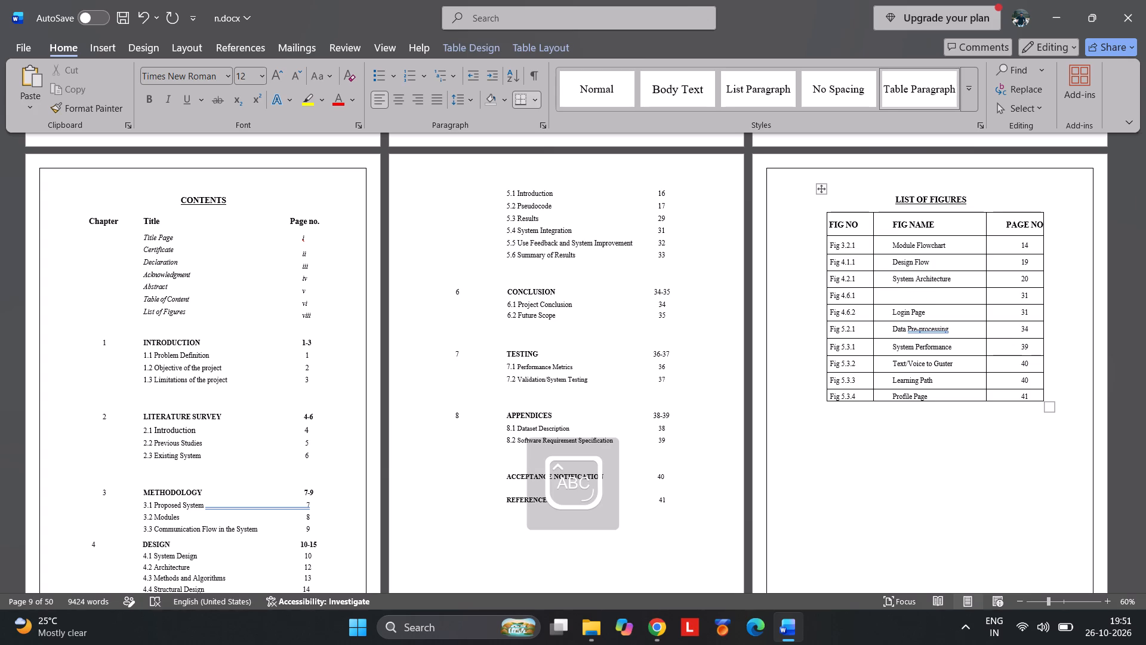
{"action": "type", "text": "ogin page"}
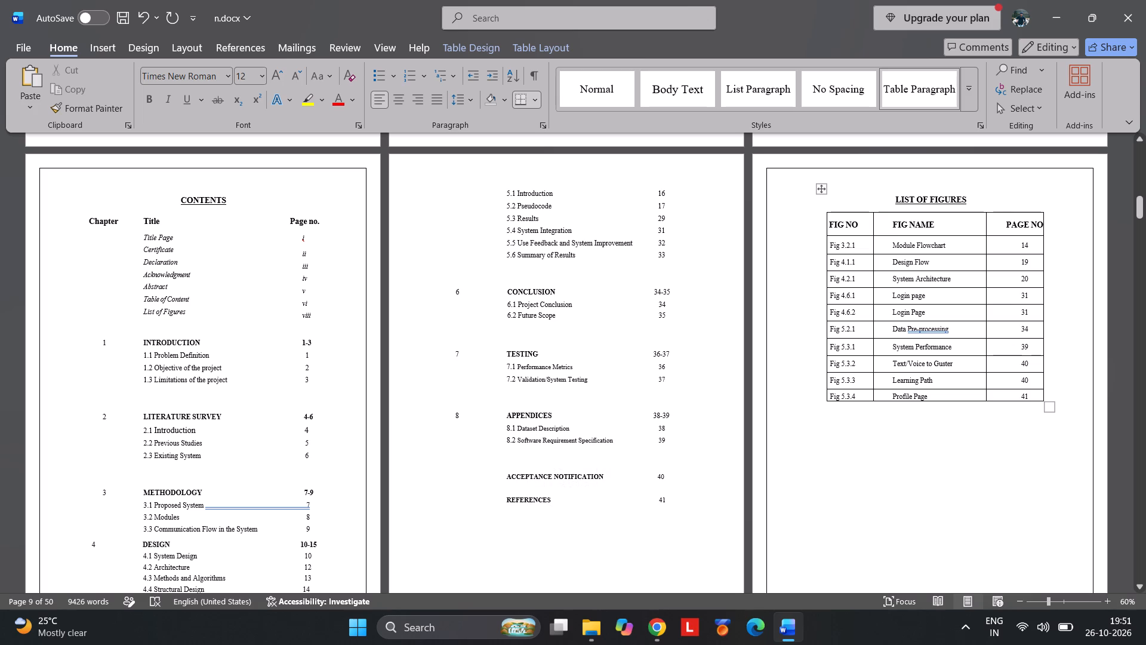
In the List of Figures table, rename the Fig 4.6.2 entry as "Home page".
{"action": "left_click", "coordinate": [941, 314]}
{"action": "key", "text": "BackSpace"}
{"action": "key", "text": "BackSpace"}
{"action": "key", "text": "BackSpace"}
{"action": "key", "text": "BackSpace"}
{"action": "key", "text": "BackSpace"}
{"action": "key", "text": "BackSpace"}
{"action": "key", "text": "BackSpace"}
{"action": "key", "text": "BackSpace"}
{"action": "key", "text": "BackSpace"}
{"action": "key", "text": "BackSpace"}
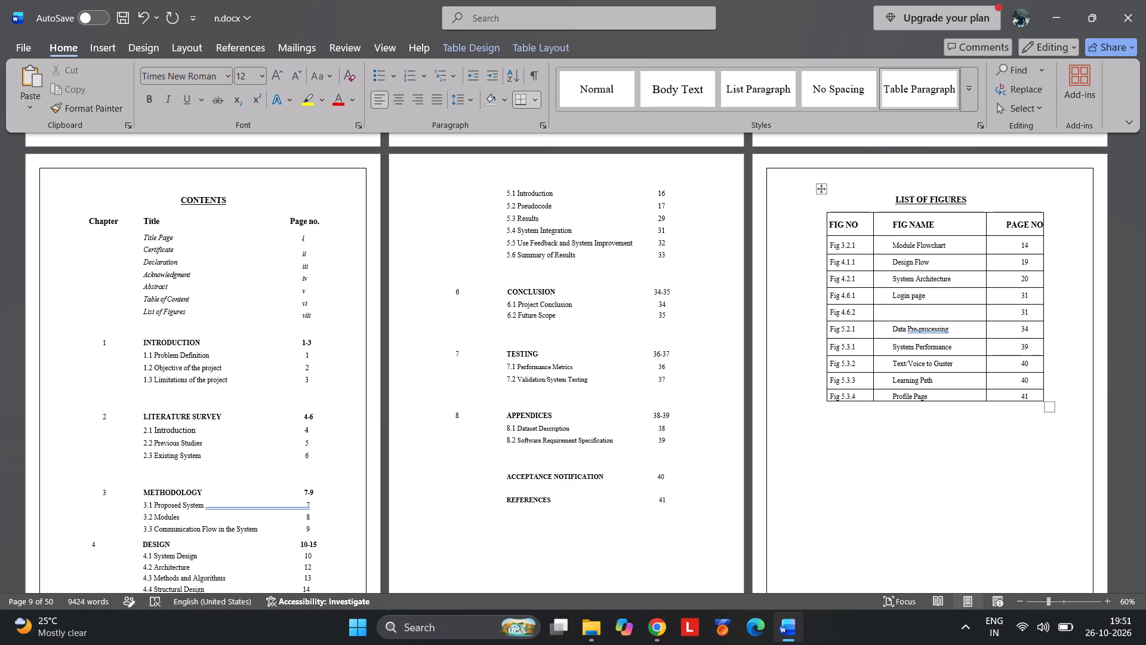
{"action": "type", "text": "ho"}
{"action": "key", "text": "BackSpace"}
{"action": "key", "text": "BackSpace"}
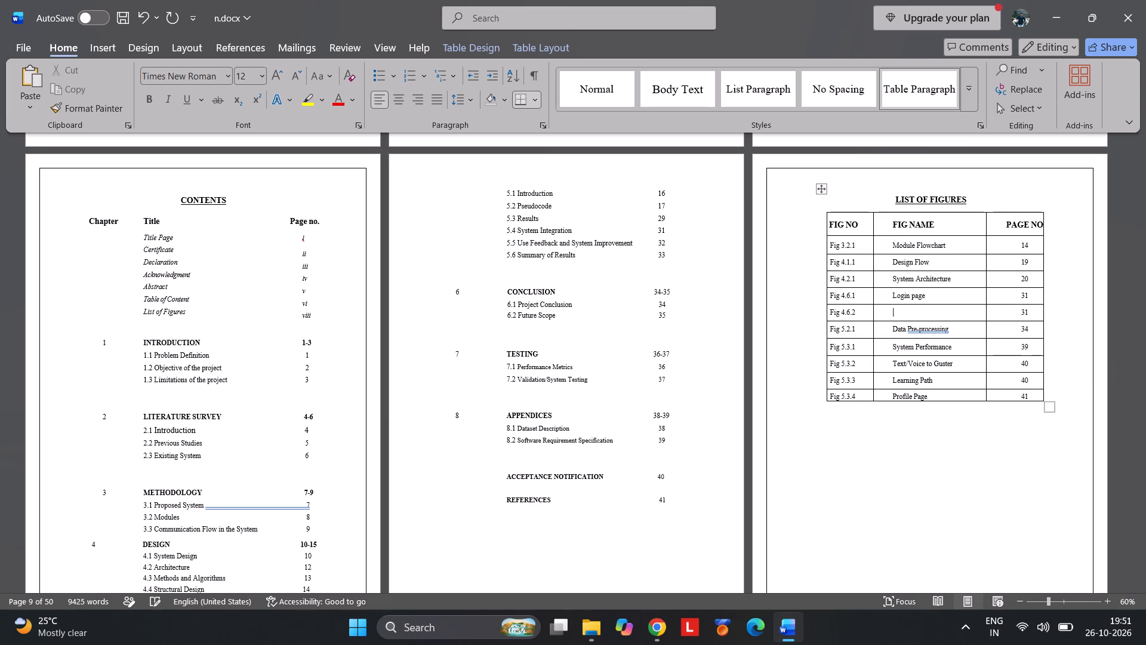
{"action": "type", "text": "ome page"}
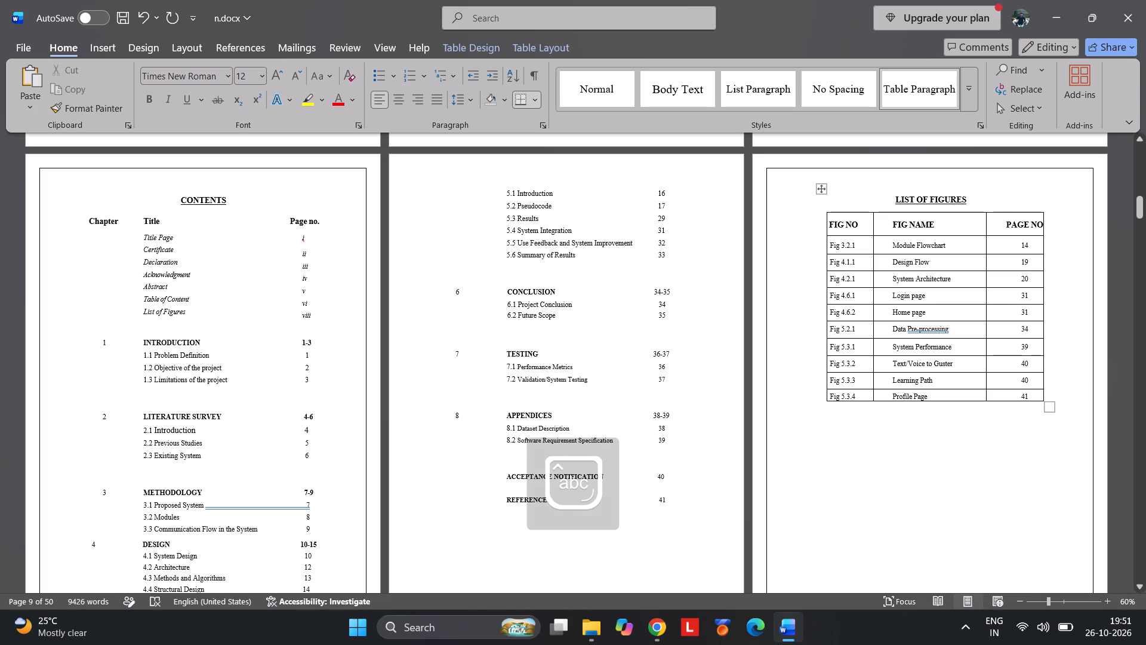
Clear the figure name, figure number and page number from the Fig 5.3.4 row of the List of Figures.
{"action": "left_click", "coordinate": [936, 396]}
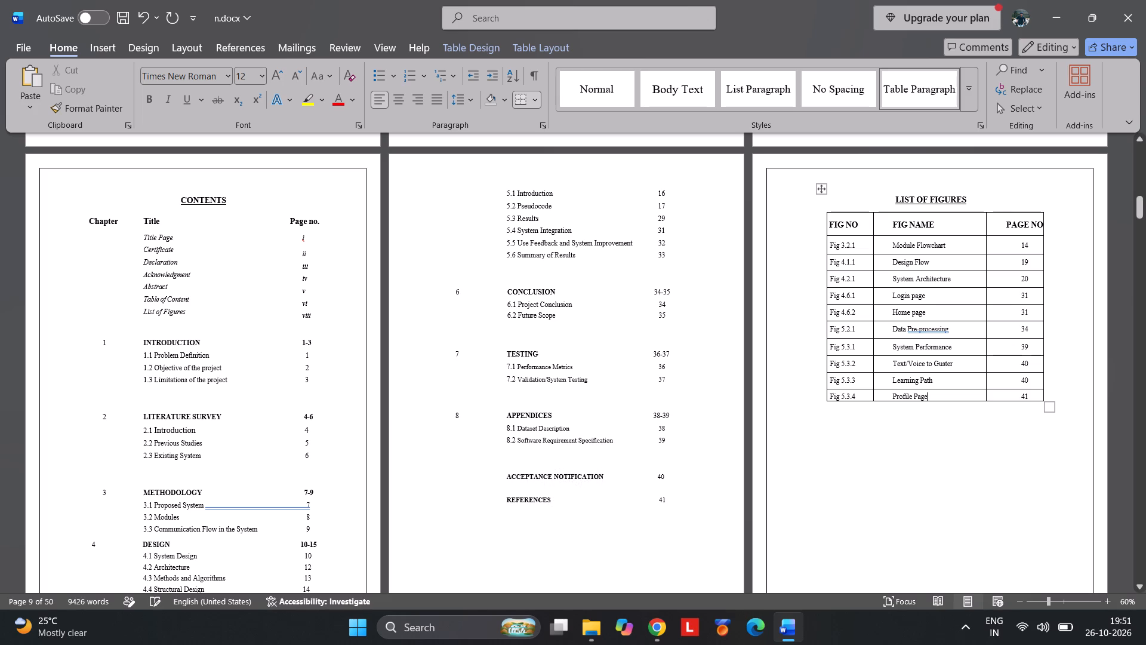
{"action": "key", "text": "BackSpace"}
{"action": "key", "text": "BackSpace"}
{"action": "key", "text": "BackSpace"}
{"action": "key", "text": "BackSpace"}
{"action": "key", "text": "BackSpace"}
{"action": "key", "text": "BackSpace"}
{"action": "key", "text": "BackSpace"}
{"action": "key", "text": "BackSpace"}
{"action": "key", "text": "BackSpace"}
{"action": "key", "text": "BackSpace"}
{"action": "key", "text": "BackSpace"}
{"action": "key", "text": "BackSpace"}
{"action": "key", "text": "BackSpace"}
{"action": "key", "text": "BackSpace"}
{"action": "key", "text": "BackSpace"}
{"action": "key", "text": "BackSpace"}
{"action": "key", "text": "BackSpace"}
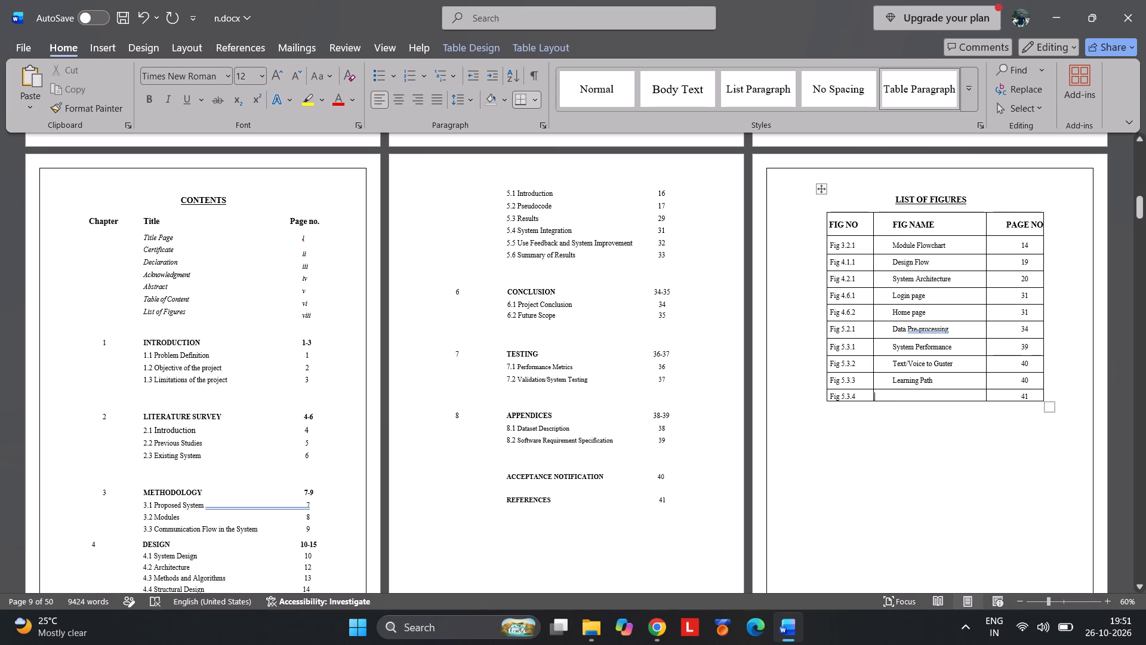
{"action": "left_click", "coordinate": [862, 397]}
{"action": "key", "text": "BackSpace"}
{"action": "key", "text": "BackSpace"}
{"action": "key", "text": "BackSpace"}
{"action": "key", "text": "BackSpace"}
{"action": "key", "text": "BackSpace"}
{"action": "key", "text": "BackSpace"}
{"action": "key", "text": "BackSpace"}
{"action": "key", "text": "BackSpace"}
{"action": "key", "text": "BackSpace"}
{"action": "key", "text": "BackSpace"}
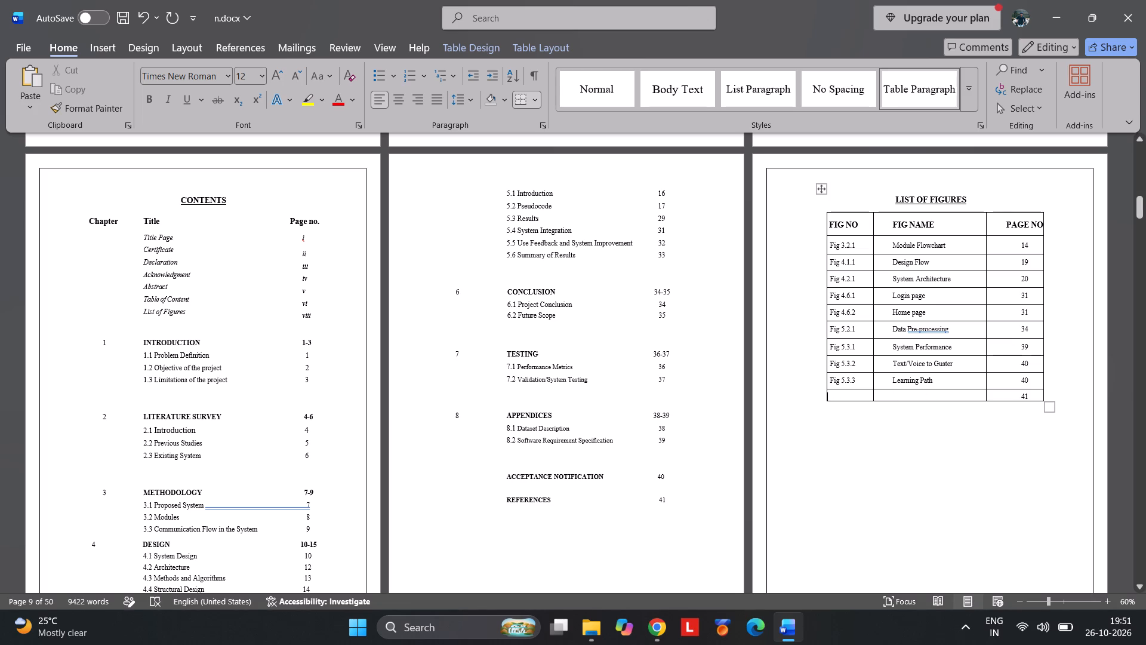
{"action": "left_click", "coordinate": [1031, 394]}
{"action": "key", "text": "BackSpace"}
{"action": "key", "text": "BackSpace"}
{"action": "key", "text": "BackSpace"}
{"action": "key", "text": "BackSpace"}
{"action": "key", "text": "BackSpace"}
{"action": "key", "text": "BackSpace"}
Delete the rows from Fig 5.2.1 Data Preprocessing through Fig 5.3.3 Learning Path in the List of Figures.
{"action": "left_click_drag", "start_coordinate": [827, 327], "coordinate": [1053, 378]}
{"action": "key", "text": "BackSpace"}
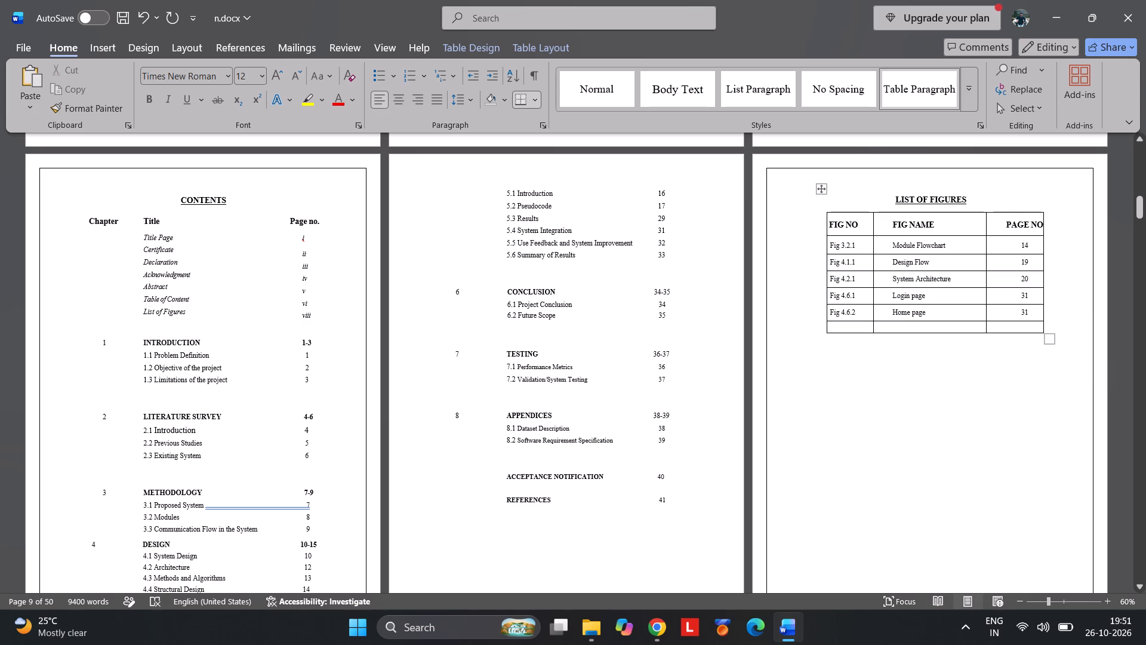
Delete the empty rows at the bottom of the List of Figures table, so it ends at Fig 4.6.2.
{"action": "left_click", "coordinate": [820, 337]}
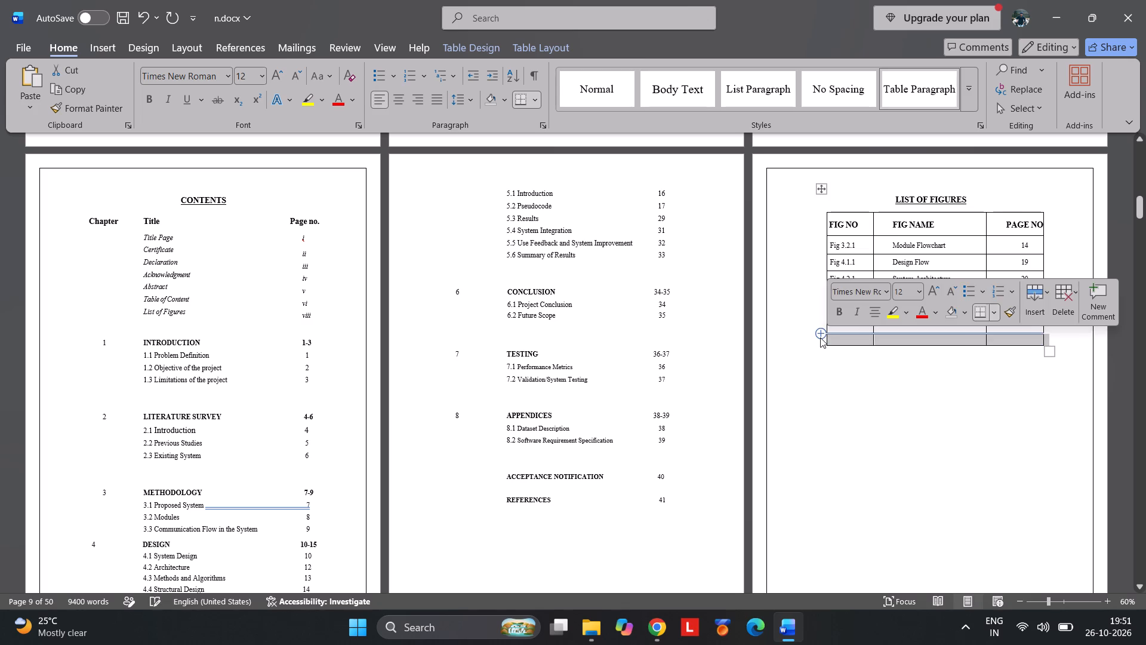
{"action": "left_click", "coordinate": [803, 337]}
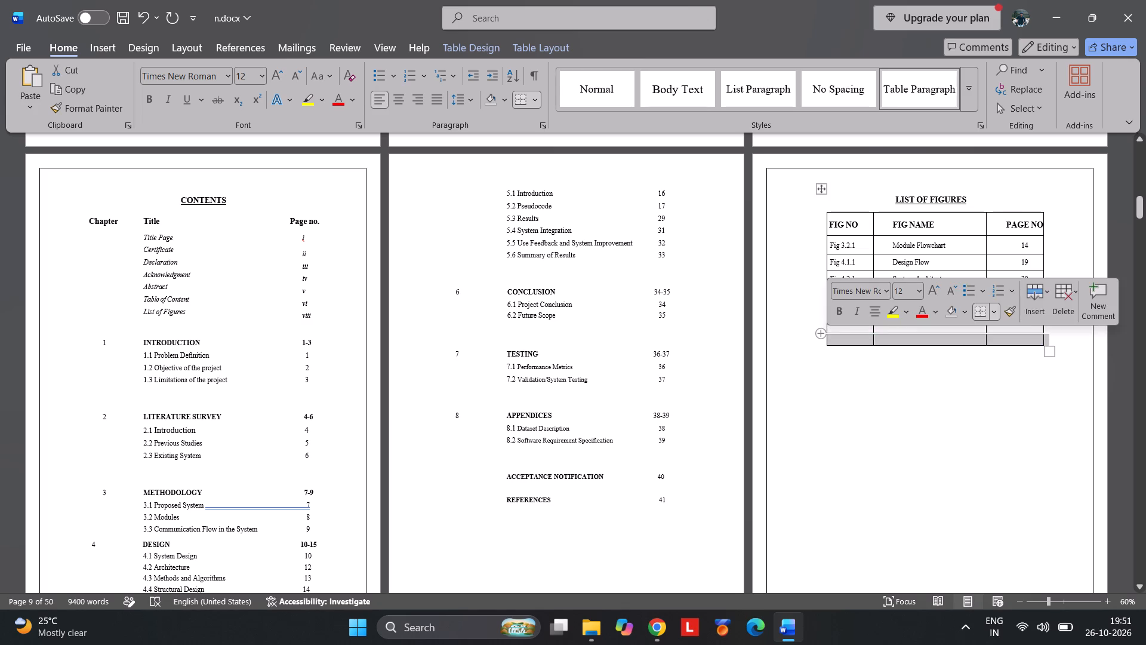
{"action": "left_click", "coordinate": [815, 328]}
{"action": "left_click_drag", "start_coordinate": [812, 327], "coordinate": [851, 373]}
{"action": "key", "text": "Delete"}
{"action": "key", "text": "Delete"}
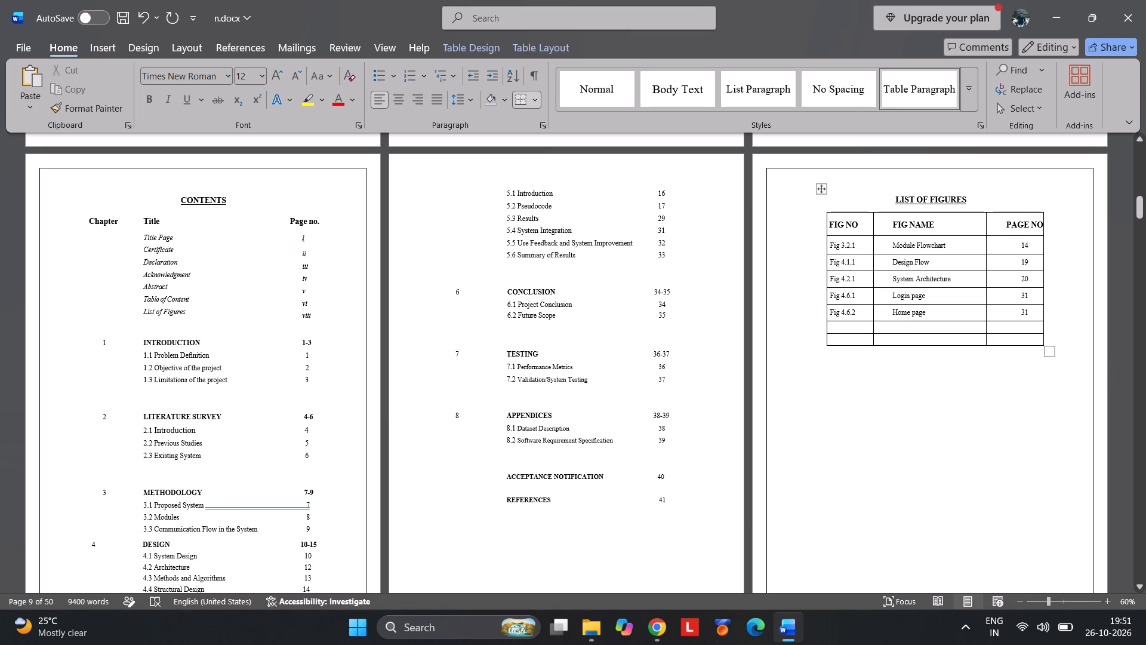
{"action": "left_click_drag", "start_coordinate": [809, 329], "coordinate": [864, 344]}
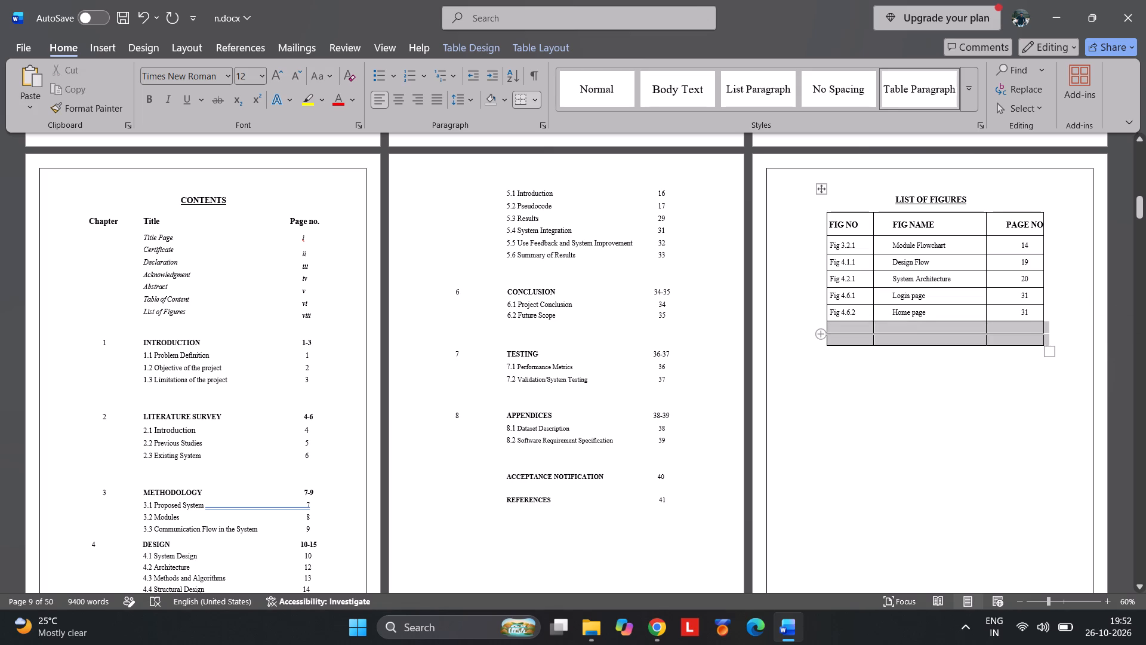
{"action": "left_click_drag", "start_coordinate": [864, 344], "coordinate": [874, 349]}
{"action": "key", "text": "BackSpace"}
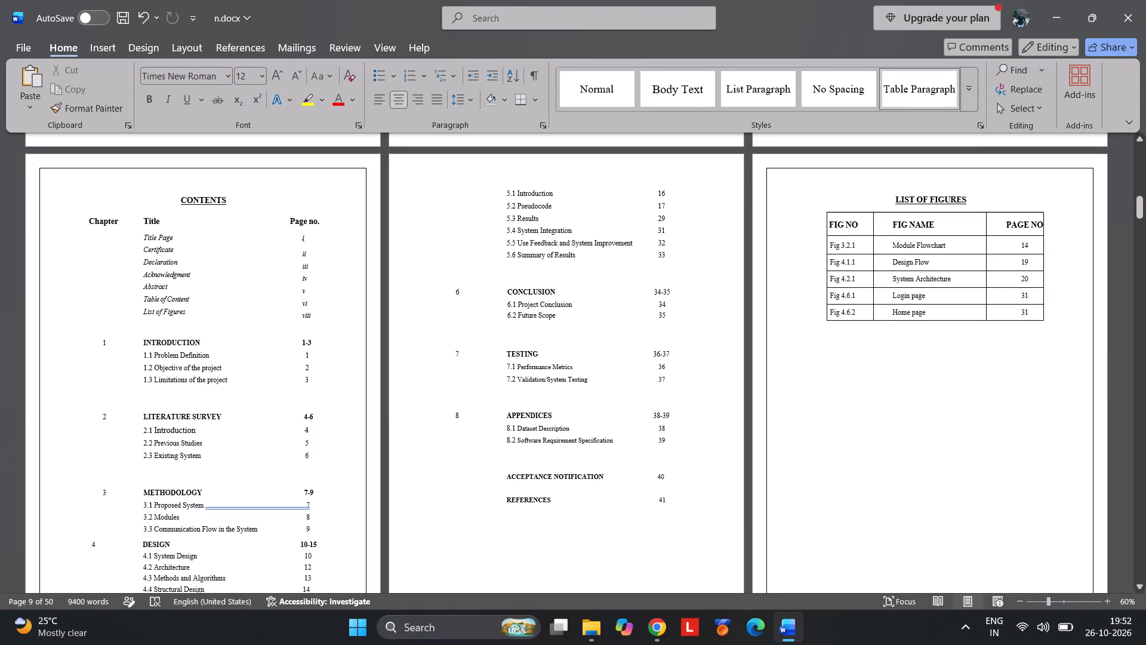
Check which page holds the Module Flowchart figure and set its page number in the List of Figures to 9.
{"action": "scroll", "coordinate": [848, 407], "scroll_direction": "down", "scroll_amount": 9}
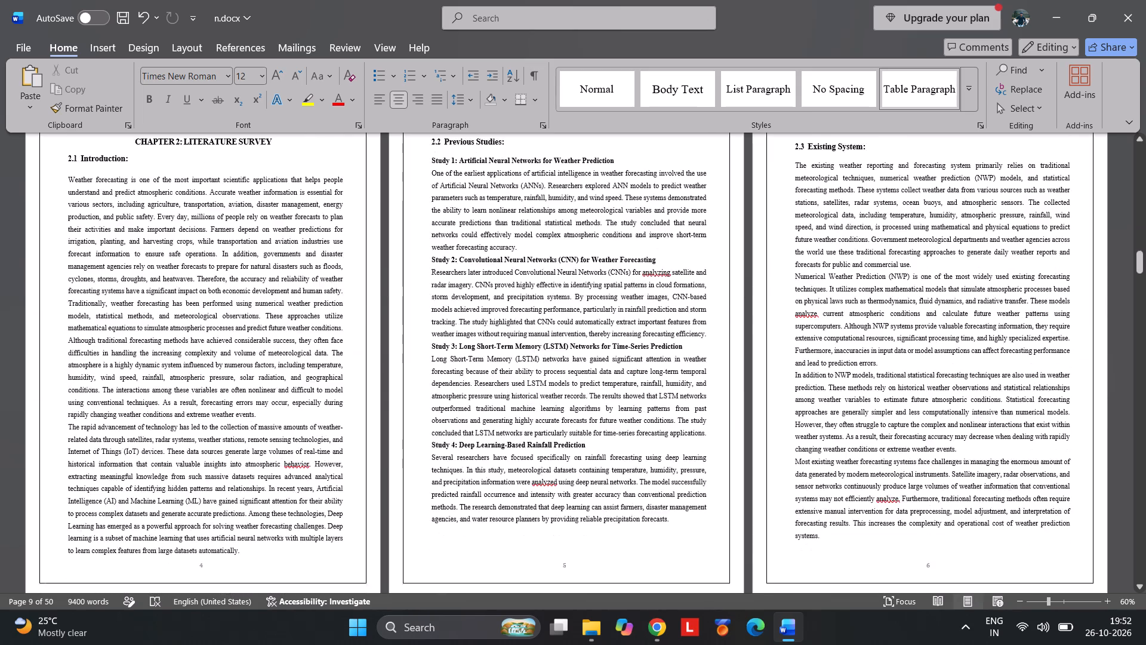
{"action": "scroll", "coordinate": [848, 407], "scroll_direction": "down", "scroll_amount": 6}
{"action": "scroll", "coordinate": [848, 407], "scroll_direction": "up", "scroll_amount": 8}
{"action": "scroll", "coordinate": [848, 407], "scroll_direction": "down", "scroll_amount": 2}
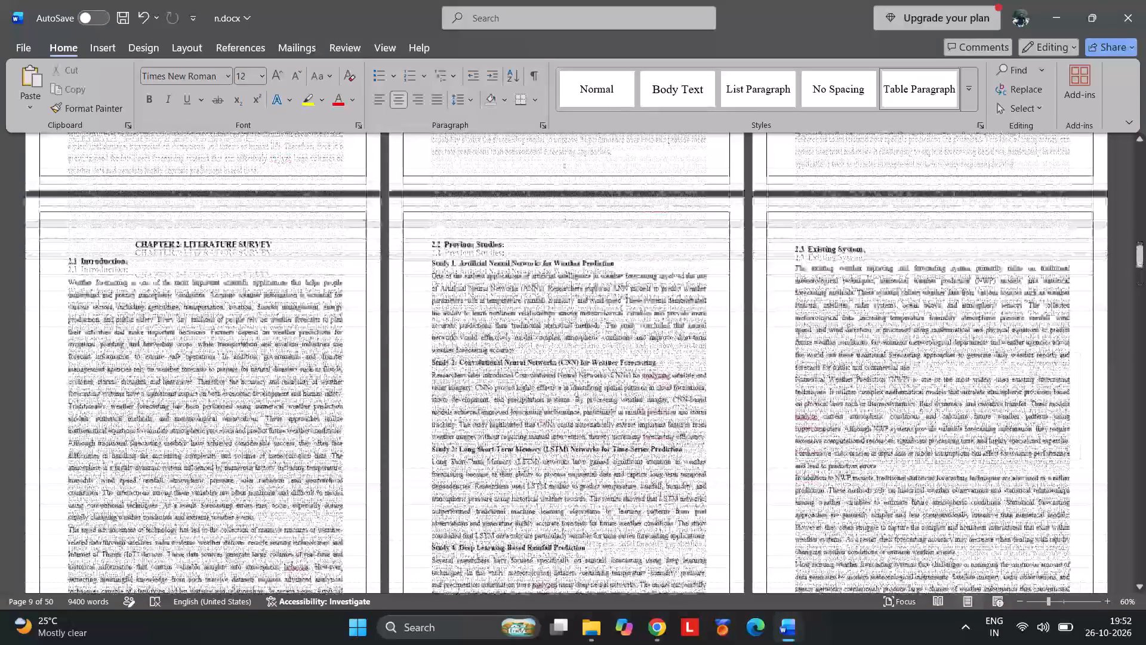
{"action": "scroll", "coordinate": [848, 407], "scroll_direction": "down", "scroll_amount": 5}
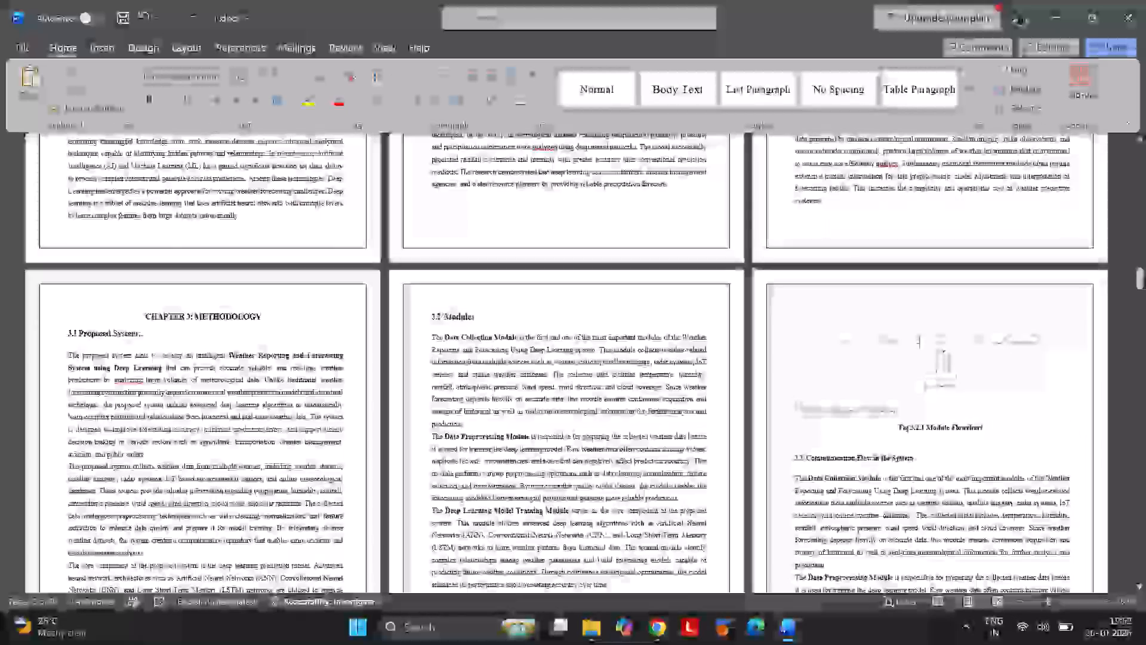
{"action": "scroll", "coordinate": [848, 407], "scroll_direction": "down", "scroll_amount": 5}
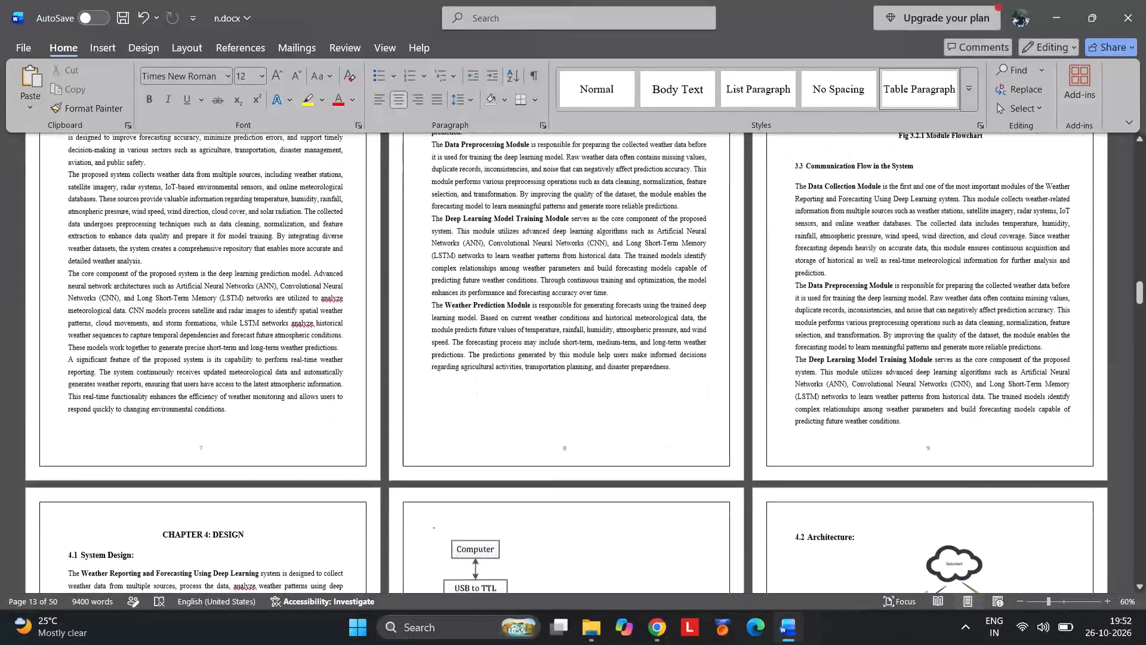
{"action": "scroll", "coordinate": [848, 407], "scroll_direction": "up", "scroll_amount": 3}
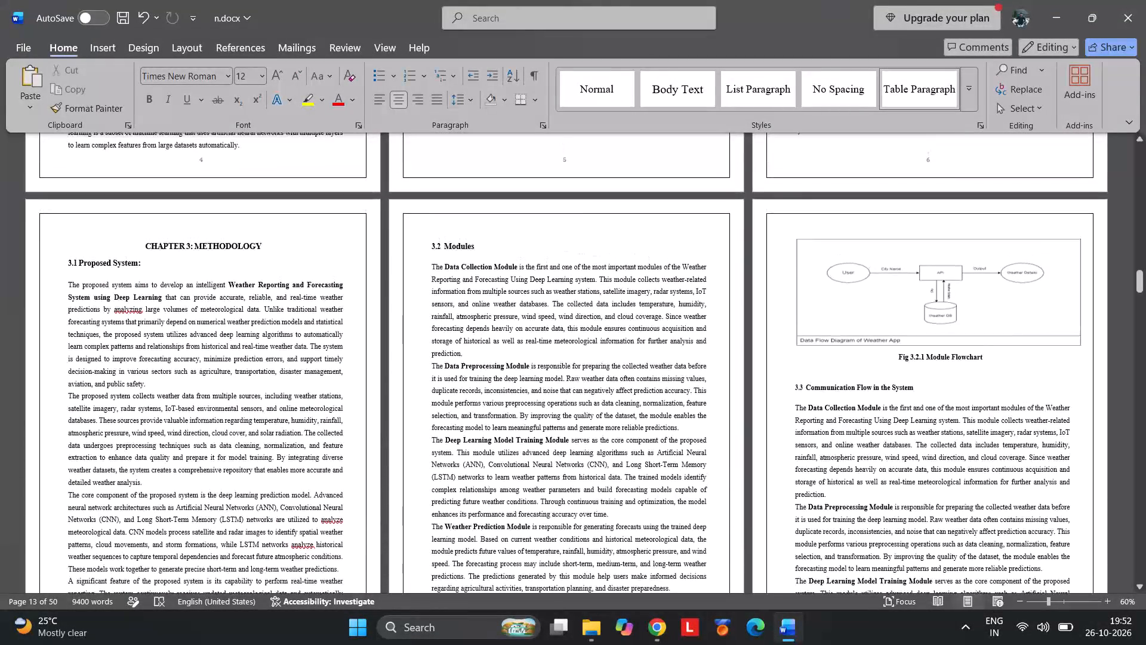
{"action": "scroll", "coordinate": [848, 407], "scroll_direction": "up", "scroll_amount": 5}
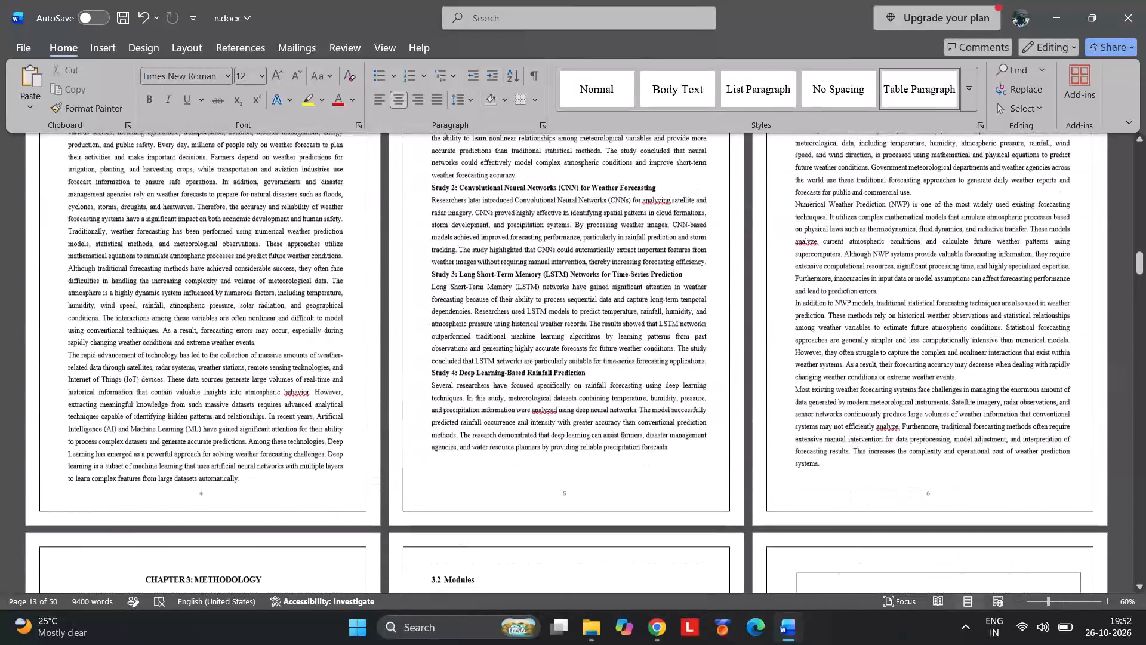
{"action": "scroll", "coordinate": [848, 407], "scroll_direction": "up", "scroll_amount": 7}
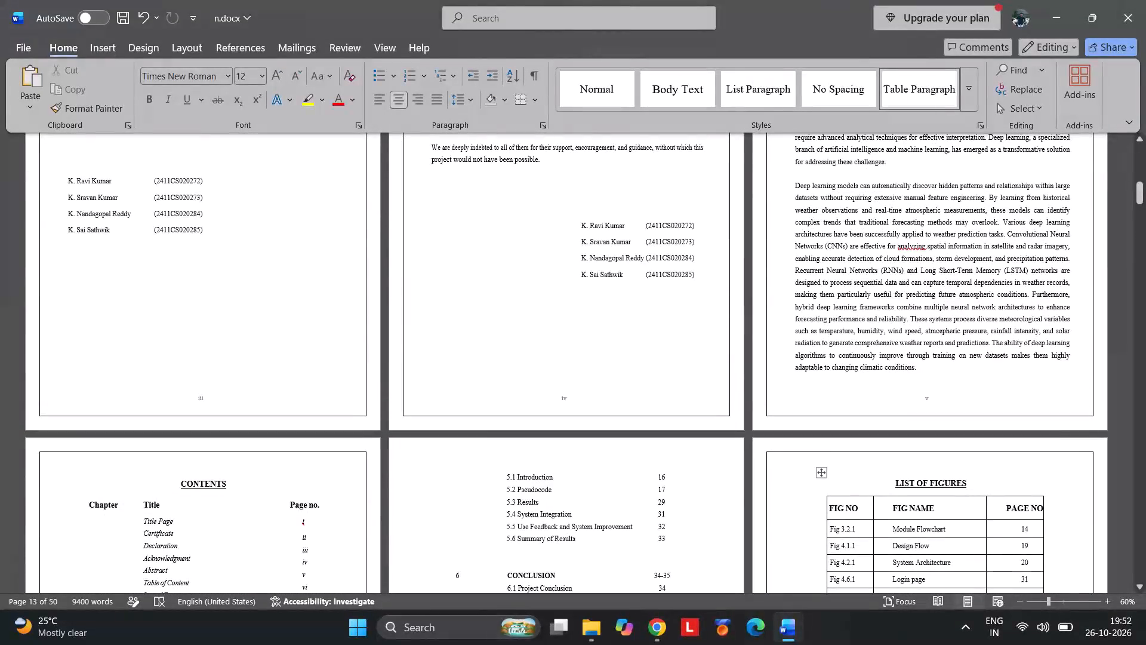
{"action": "left_click", "coordinate": [1031, 525]}
{"action": "key", "text": "BackSpace"}
{"action": "key", "text": "BackSpace"}
{"action": "key", "text": "9"}
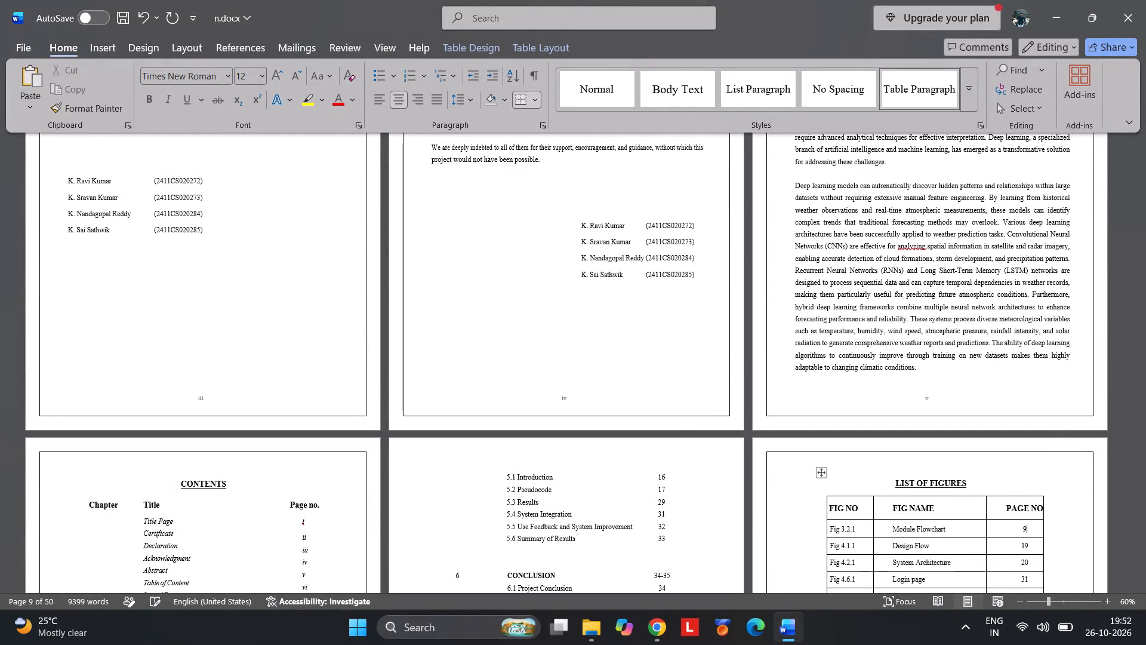
Shorten the figure numbers of Module Flowchart, Design Flow and System Architecture in the List of Figures to Fig 3.2, Fig 4.1 and Fig 4.2.
{"action": "scroll", "coordinate": [1031, 525], "scroll_direction": "down", "scroll_amount": 1}
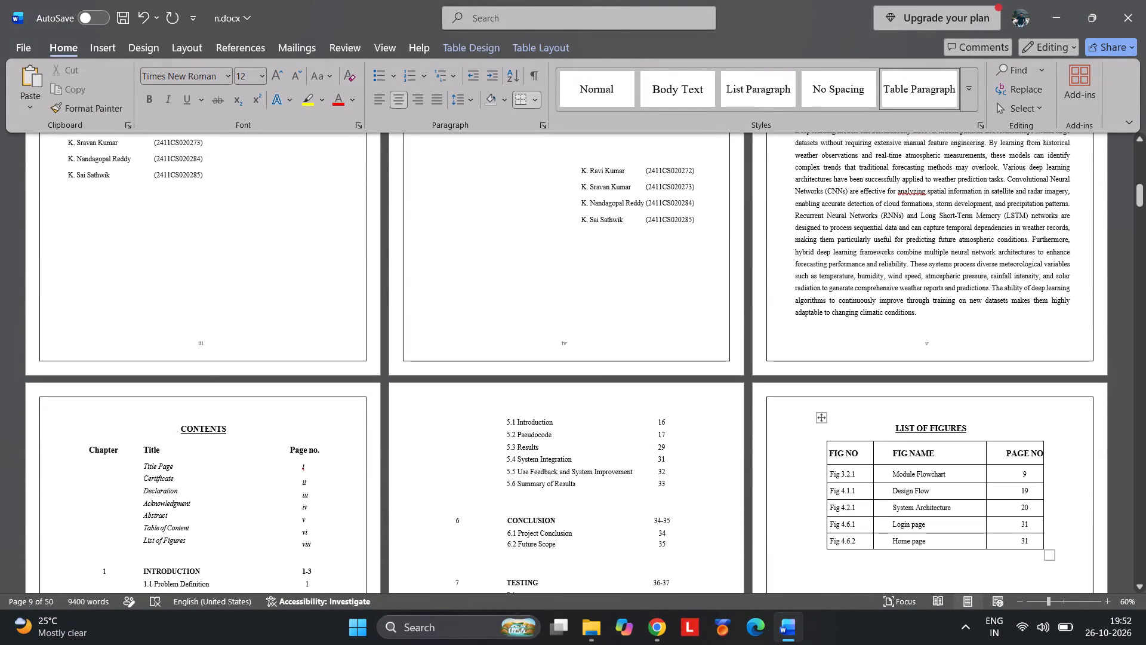
{"action": "left_click", "coordinate": [867, 478]}
{"action": "key", "text": "BackSpace"}
{"action": "key", "text": "BackSpace"}
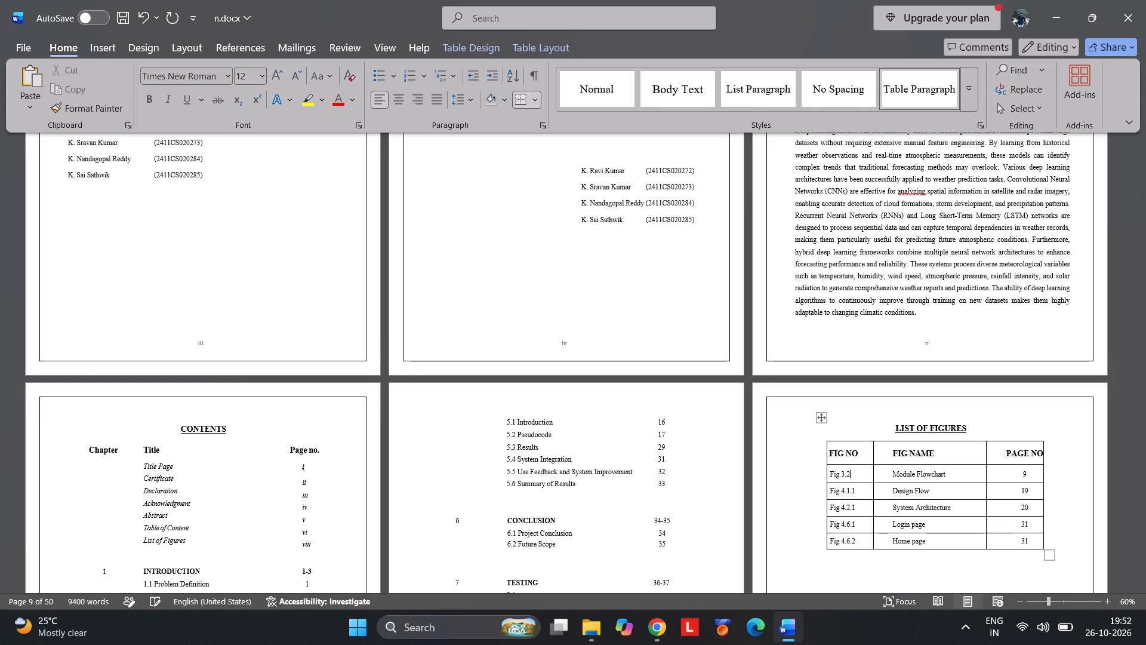
{"action": "left_click", "coordinate": [862, 489]}
{"action": "key", "text": "BackSpace"}
{"action": "key", "text": "BackSpace"}
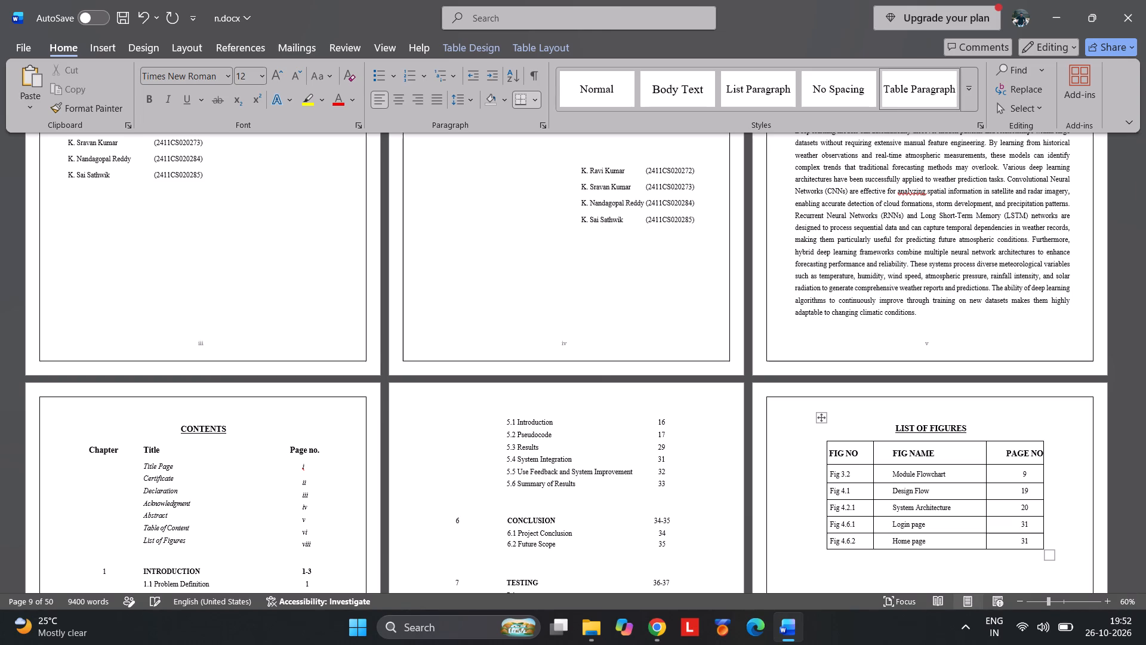
{"action": "left_click", "coordinate": [859, 506]}
{"action": "key", "text": "BackSpace"}
{"action": "key", "text": "BackSpace"}
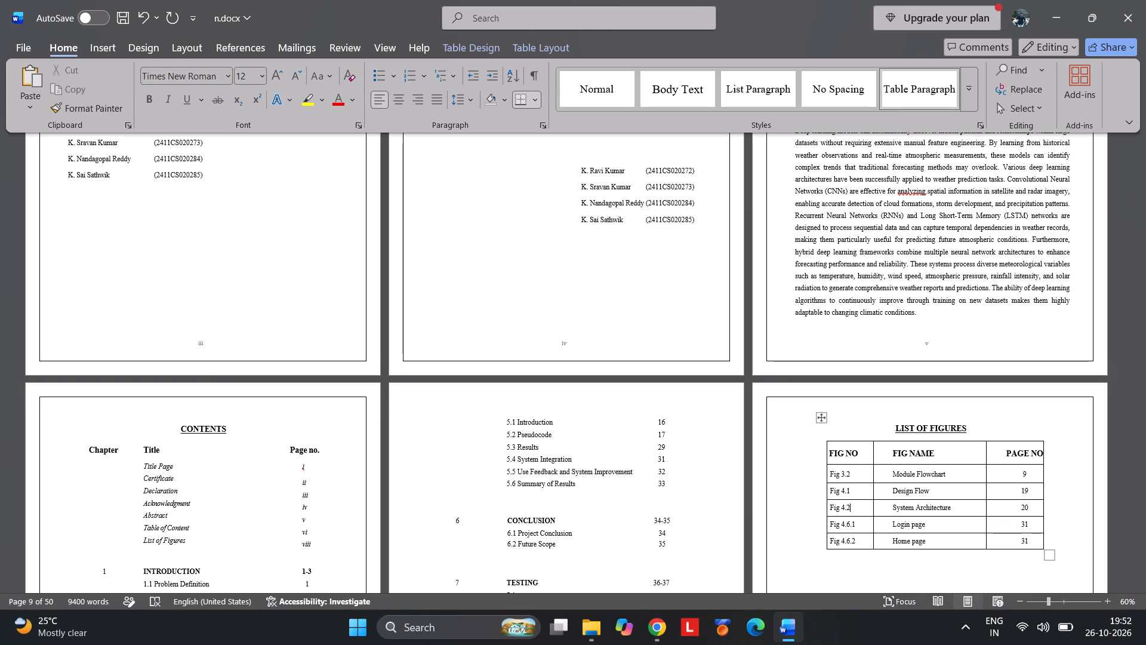
Check which section holds the application screenshots and change the Login page figure number in the List of Figures to Fig 5.3.
{"action": "left_click", "coordinate": [857, 524]}
{"action": "key", "text": "BackSpace"}
{"action": "key", "text": "BackSpace"}
{"action": "key", "text": "BackSpace"}
{"action": "key", "text": "BackSpace"}
{"action": "key", "text": "BackSpace"}
{"action": "scroll", "coordinate": [857, 524], "scroll_direction": "down", "scroll_amount": 4}
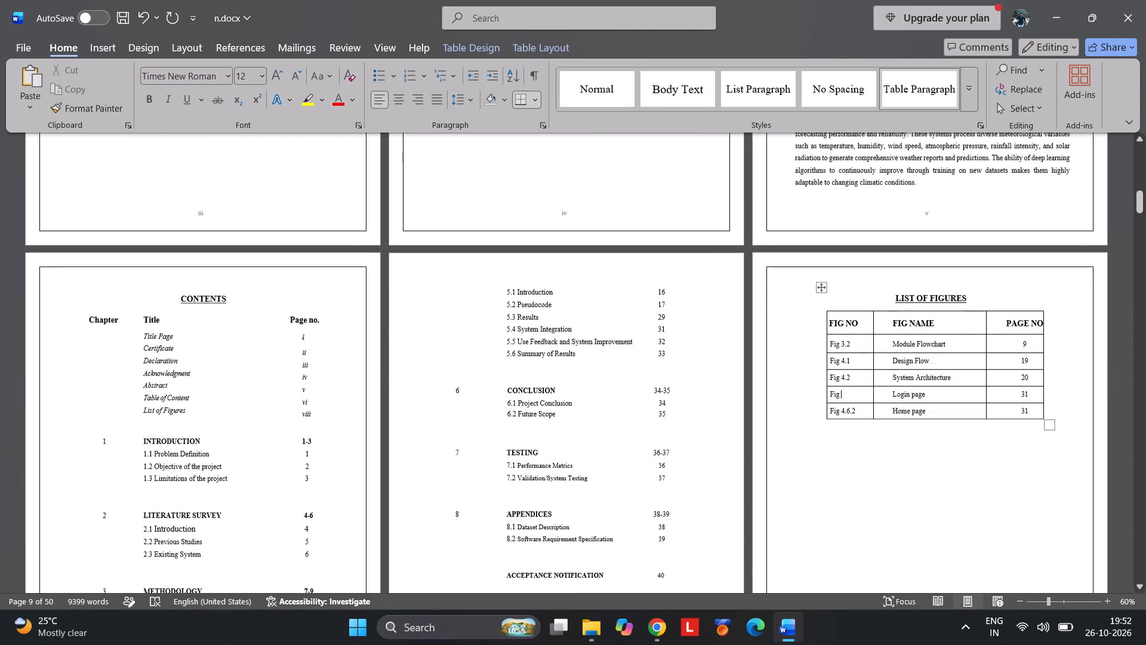
{"action": "scroll", "coordinate": [857, 524], "scroll_direction": "down", "scroll_amount": 8}
{"action": "scroll", "coordinate": [857, 524], "scroll_direction": "down", "scroll_amount": 20}
{"action": "scroll", "coordinate": [857, 524], "scroll_direction": "down", "scroll_amount": 20}
{"action": "scroll", "coordinate": [857, 524], "scroll_direction": "down", "scroll_amount": 20}
{"action": "scroll", "coordinate": [857, 524], "scroll_direction": "down", "scroll_amount": 20}
{"action": "scroll", "coordinate": [857, 524], "scroll_direction": "up", "scroll_amount": 2}
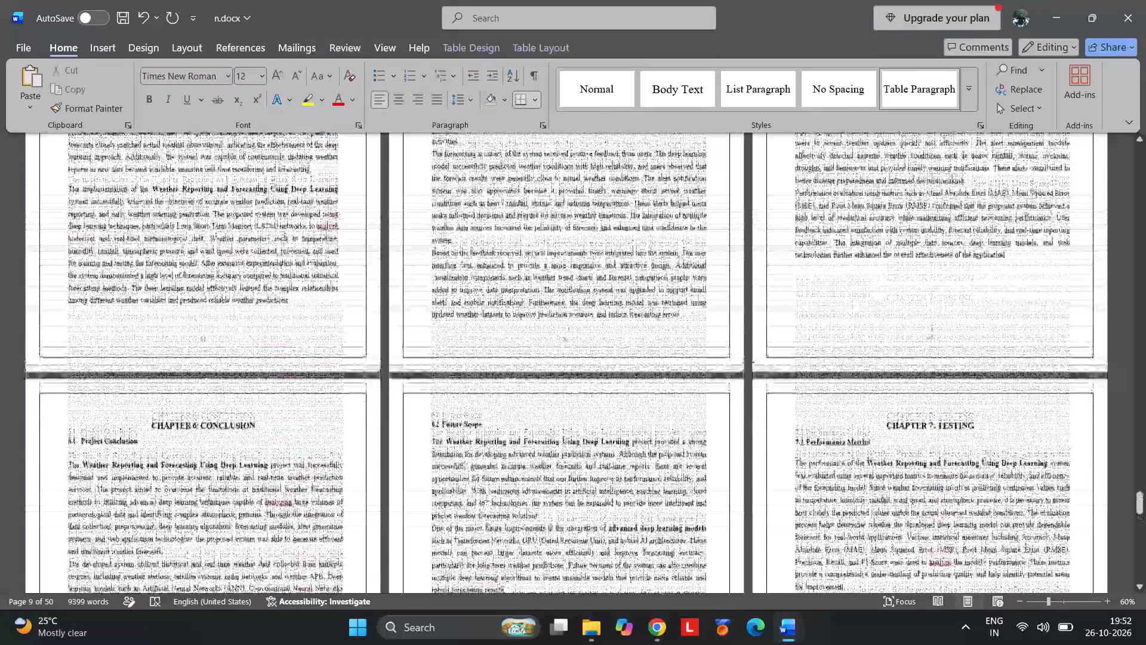
{"action": "scroll", "coordinate": [857, 524], "scroll_direction": "up", "scroll_amount": 4}
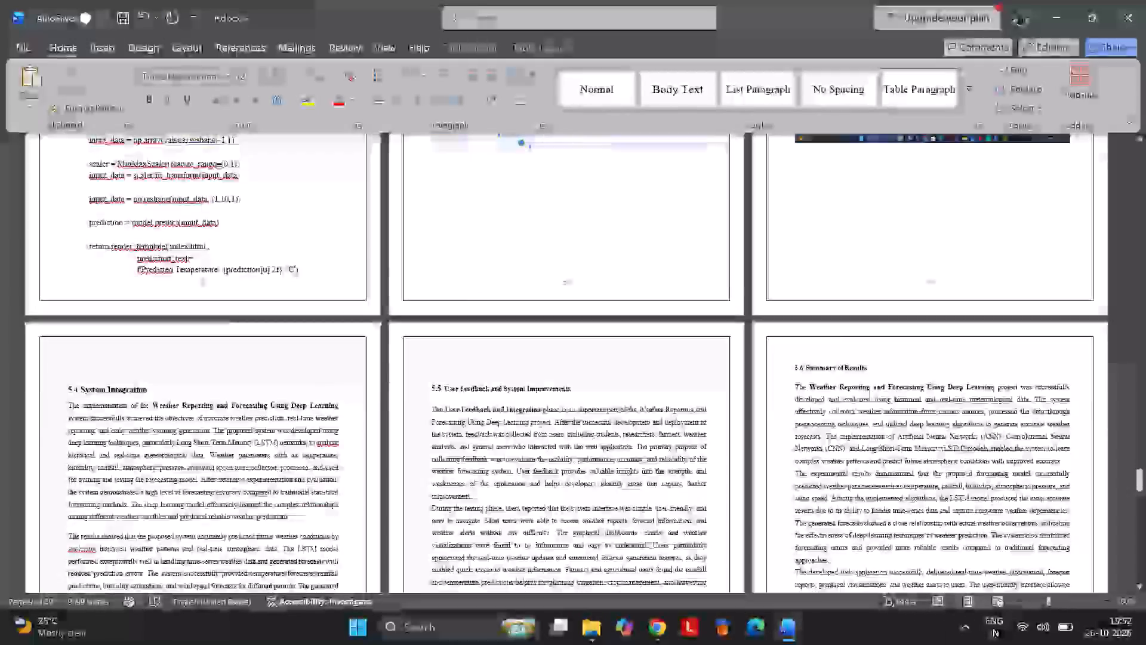
{"action": "scroll", "coordinate": [857, 524], "scroll_direction": "up", "scroll_amount": 16}
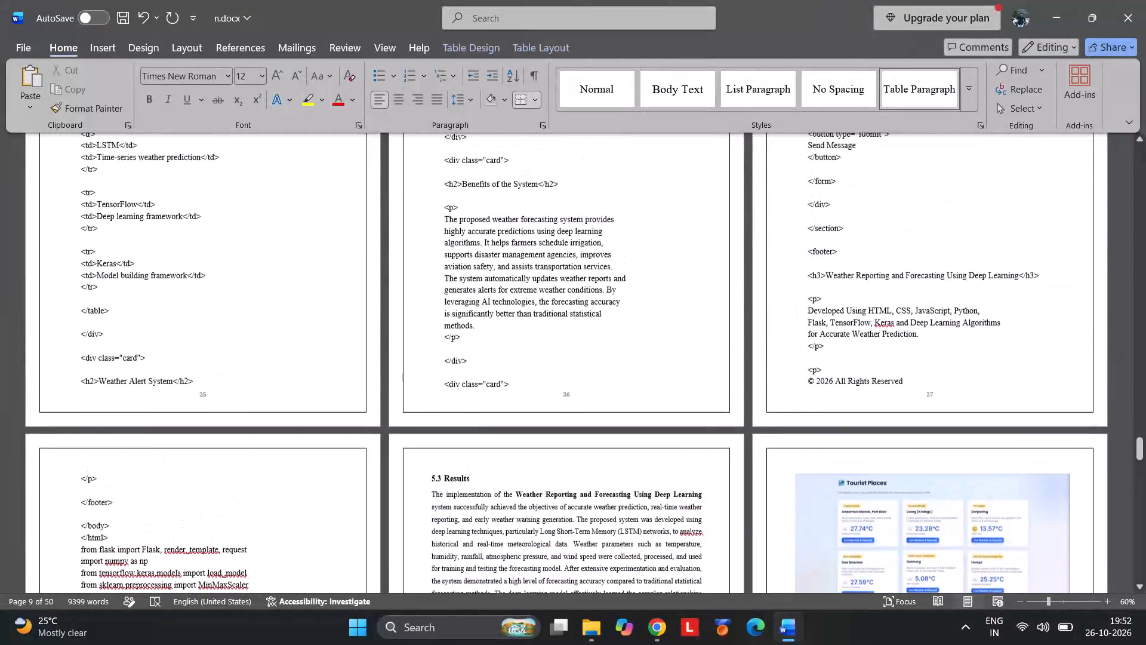
{"action": "scroll", "coordinate": [857, 524], "scroll_direction": "up", "scroll_amount": 1}
{"action": "scroll", "coordinate": [857, 524], "scroll_direction": "up", "scroll_amount": 20}
{"action": "scroll", "coordinate": [857, 524], "scroll_direction": "up", "scroll_amount": 20}
{"action": "scroll", "coordinate": [857, 524], "scroll_direction": "up", "scroll_amount": 20}
{"action": "scroll", "coordinate": [857, 524], "scroll_direction": "down", "scroll_amount": 3}
{"action": "scroll", "coordinate": [857, 524], "scroll_direction": "up", "scroll_amount": 14}
{"action": "scroll", "coordinate": [857, 524], "scroll_direction": "down", "scroll_amount": 2}
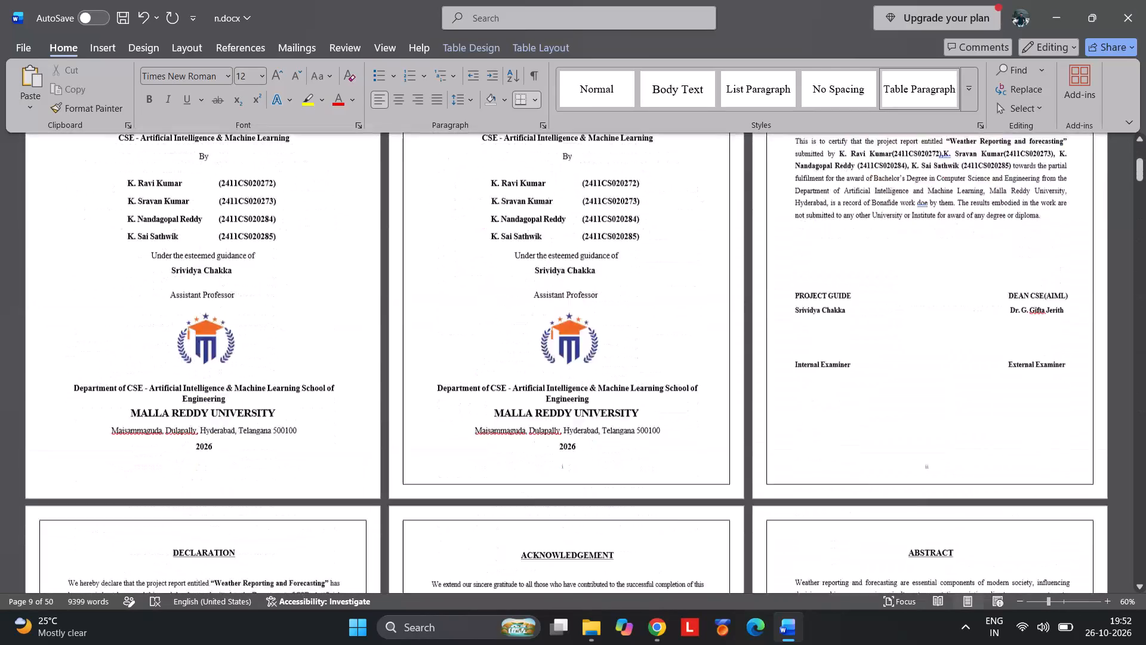
{"action": "scroll", "coordinate": [857, 524], "scroll_direction": "down", "scroll_amount": 7}
{"action": "scroll", "coordinate": [857, 524], "scroll_direction": "up", "scroll_amount": 1}
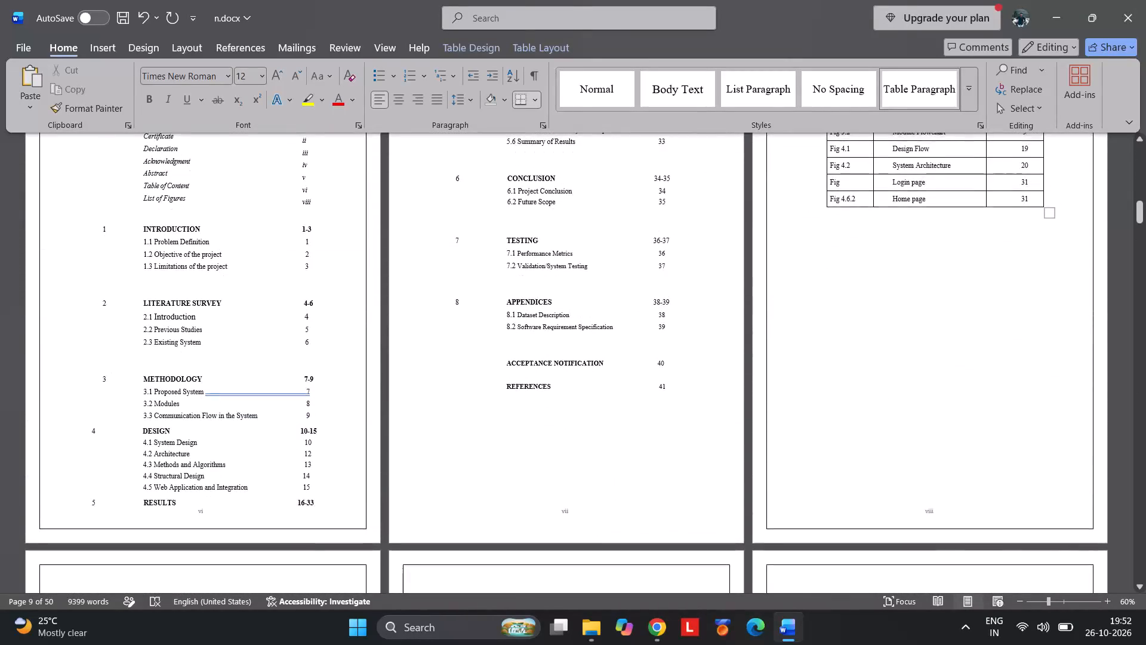
{"action": "scroll", "coordinate": [857, 524], "scroll_direction": "up", "scroll_amount": 1}
{"action": "key", "text": "5"}
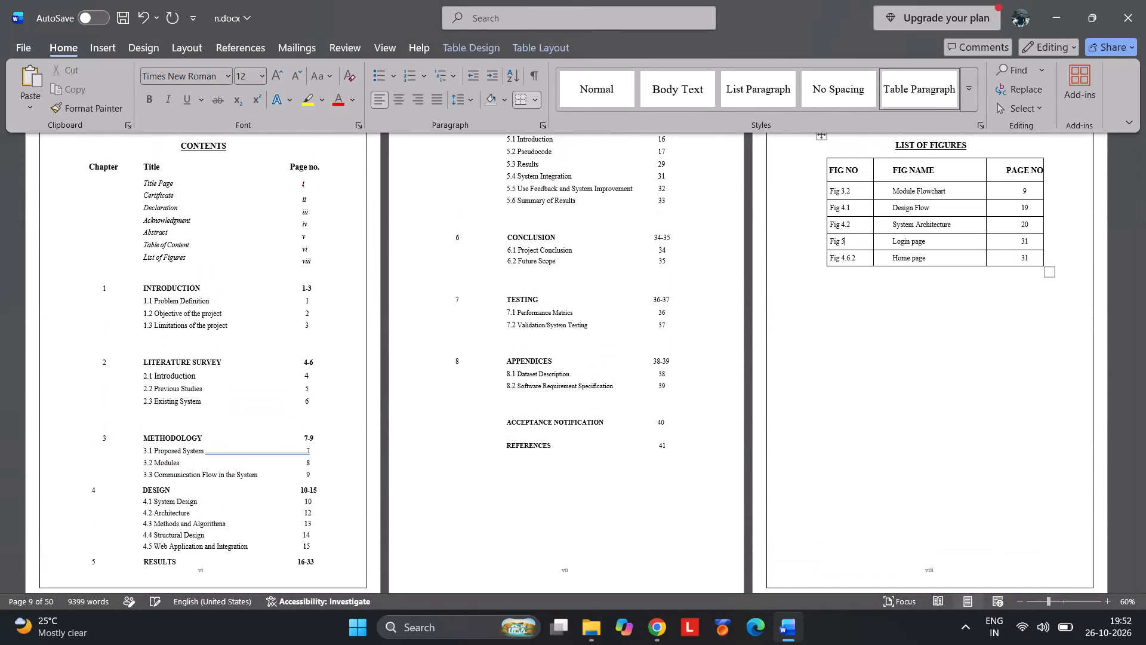
{"action": "key", "text": "period"}
{"action": "key", "text": "3"}
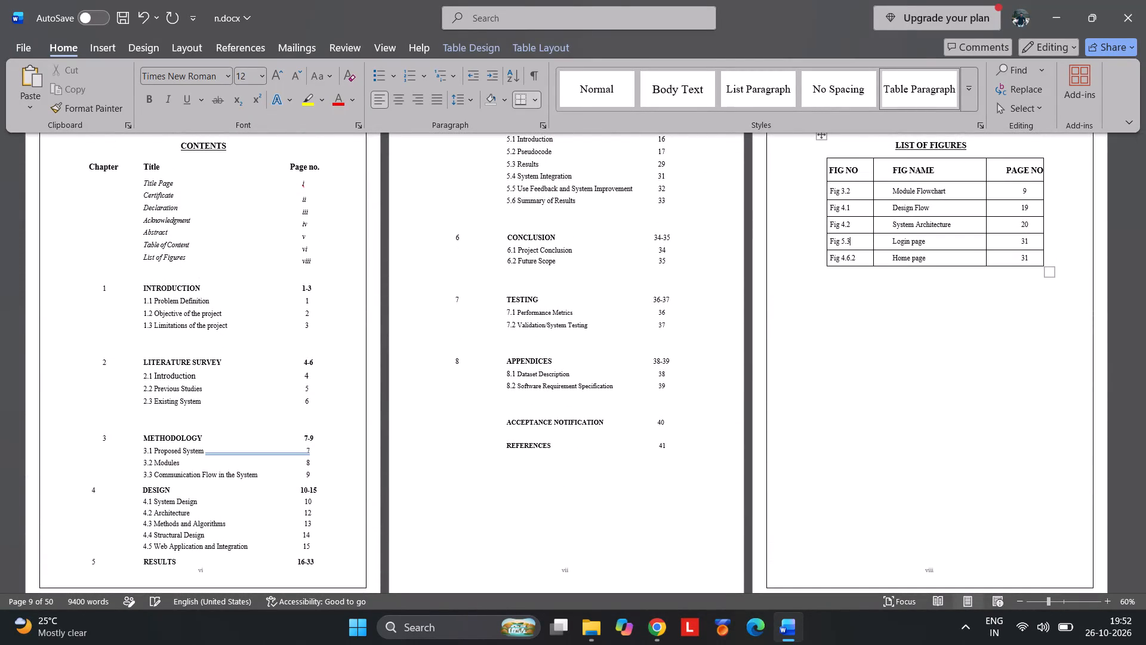
Change the Home page figure number in the List of Figures to Fig 5.3.
{"action": "left_click", "coordinate": [860, 262]}
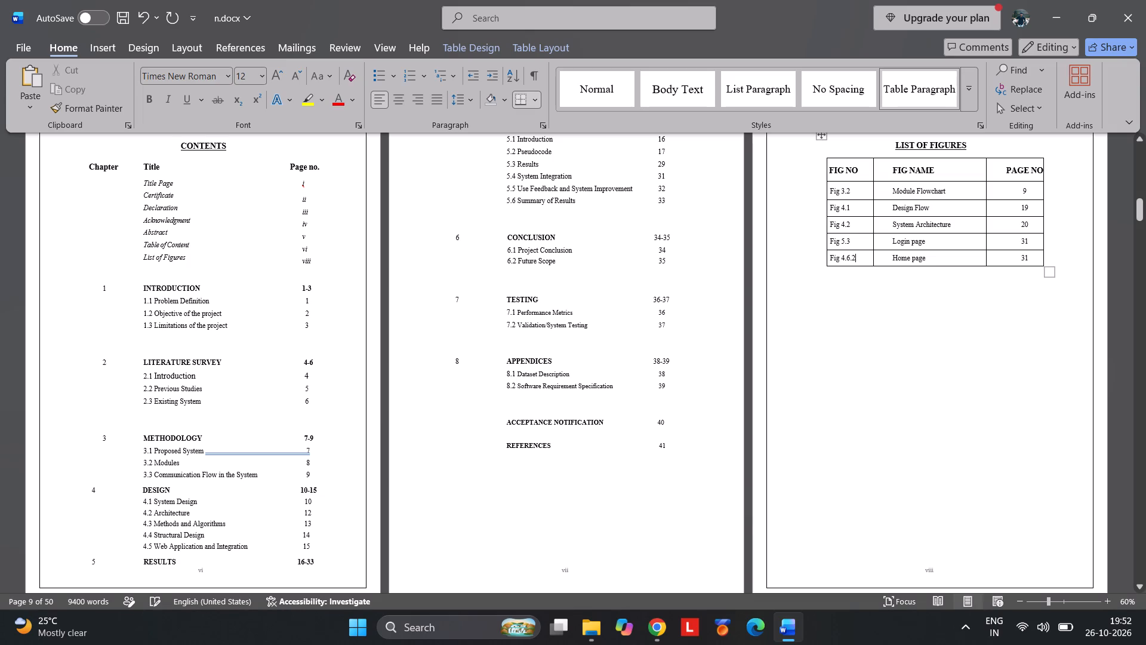
{"action": "key", "text": "BackSpace"}
{"action": "key", "text": "BackSpace"}
{"action": "key", "text": "BackSpace"}
{"action": "key", "text": "BackSpace"}
{"action": "key", "text": "BackSpace"}
{"action": "type", "text": "5.3"}
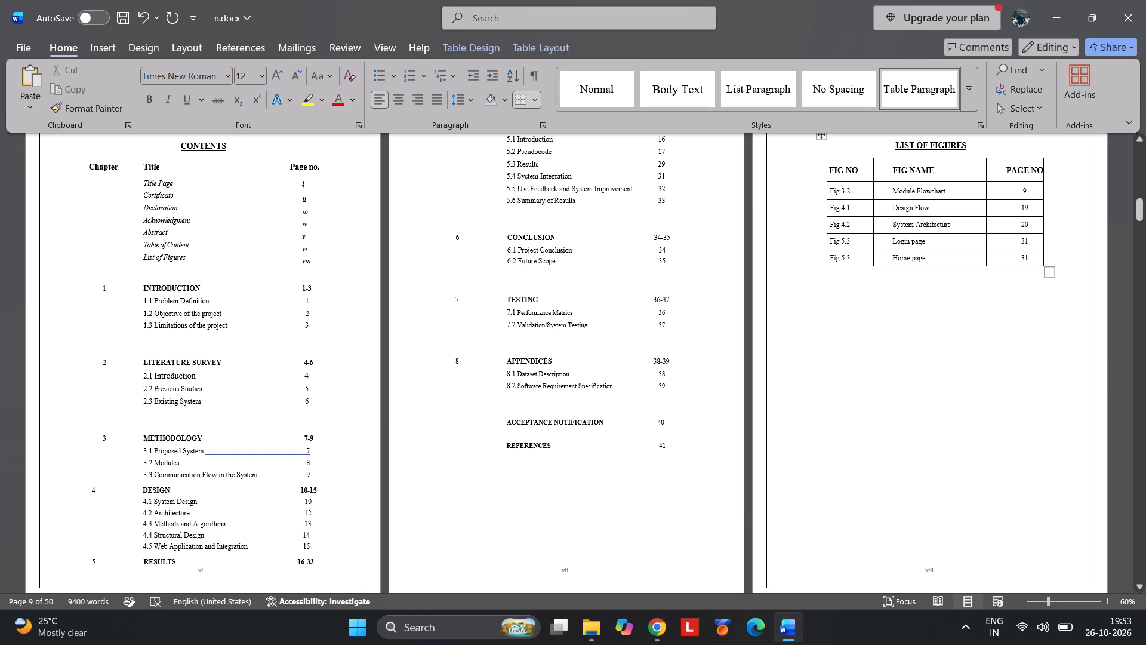
Check the pages holding the design and results figures, and set the page numbers of Design Flow to 11 and System Architecture to 12.
{"action": "scroll", "coordinate": [976, 323], "scroll_direction": "down", "scroll_amount": 7}
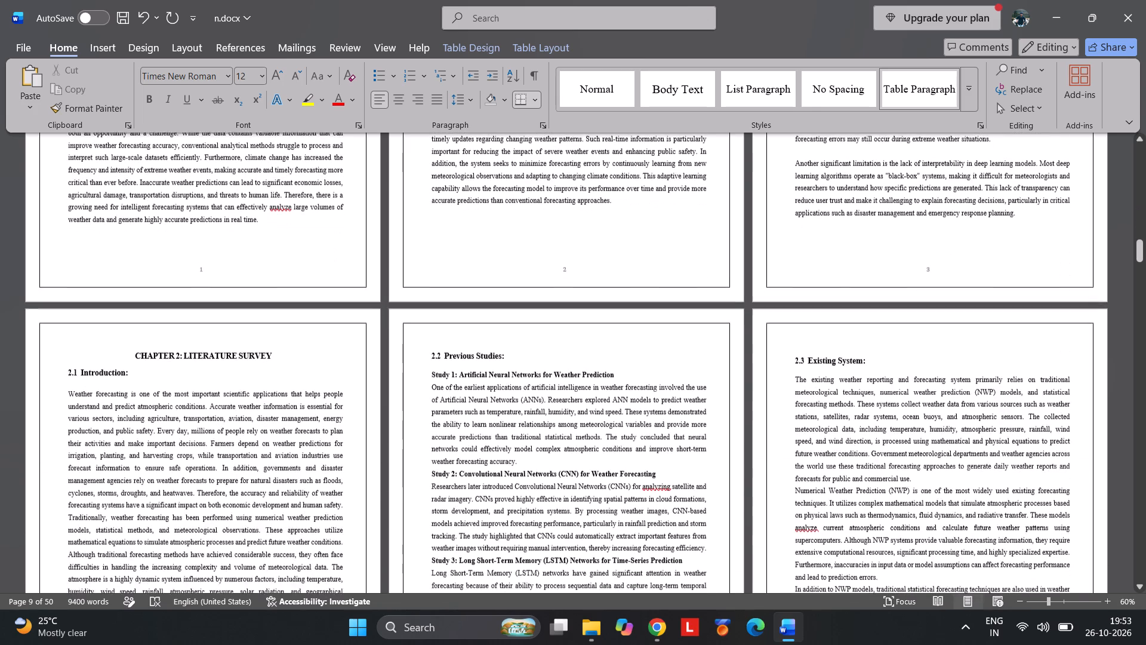
{"action": "scroll", "coordinate": [976, 323], "scroll_direction": "down", "scroll_amount": 7}
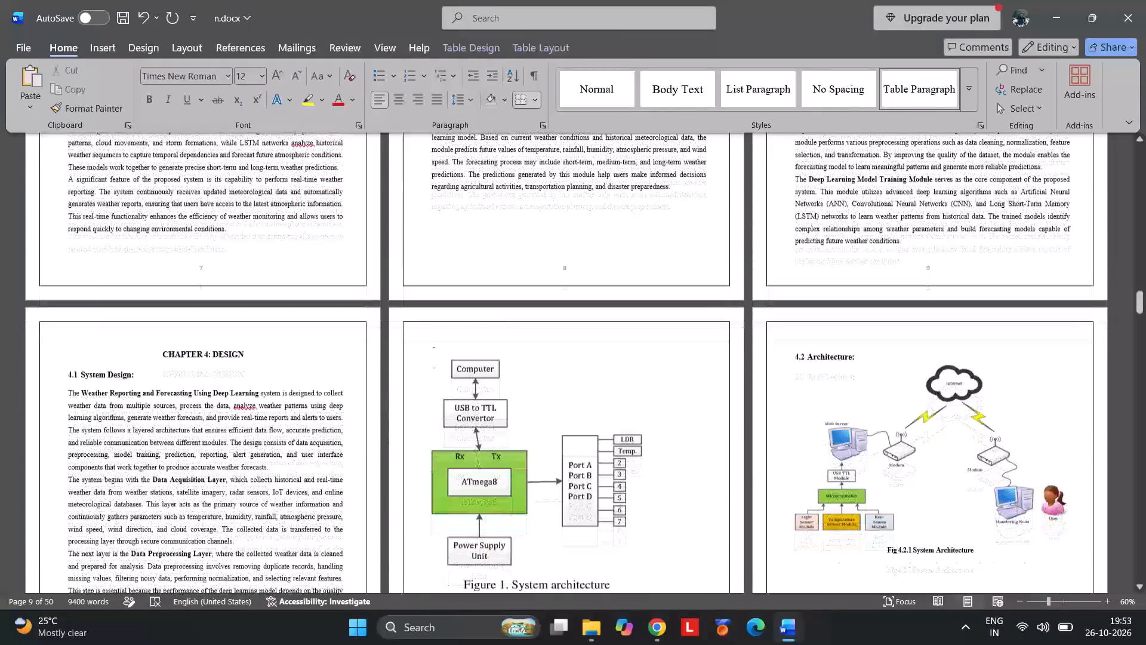
{"action": "scroll", "coordinate": [976, 323], "scroll_direction": "down", "scroll_amount": 4}
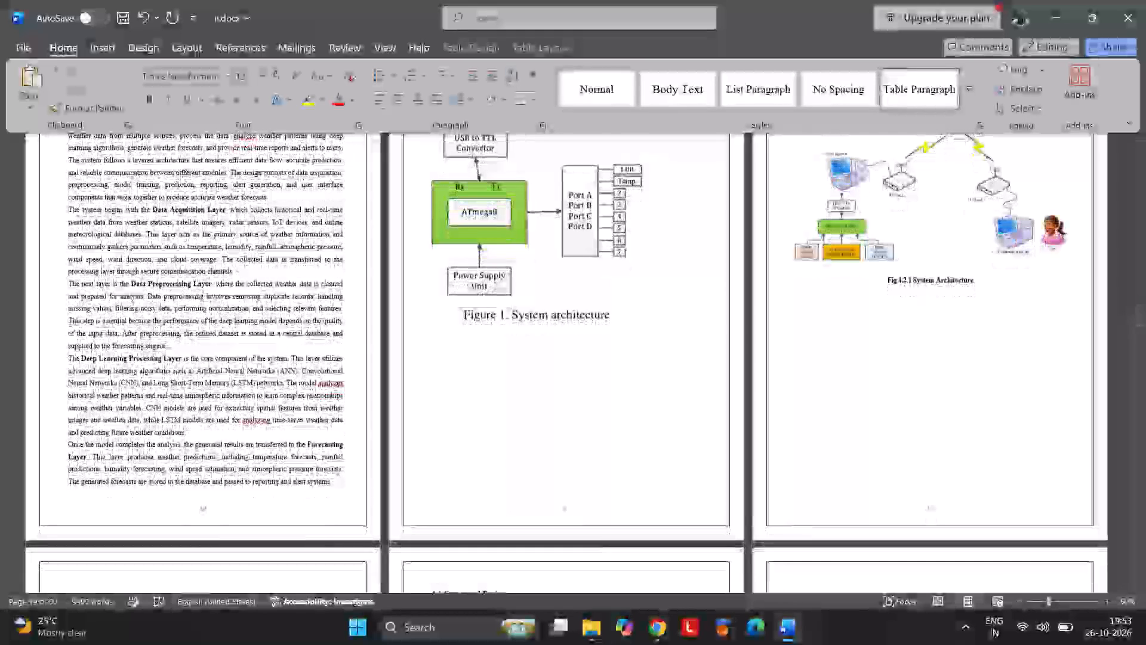
{"action": "scroll", "coordinate": [976, 323], "scroll_direction": "down", "scroll_amount": 8}
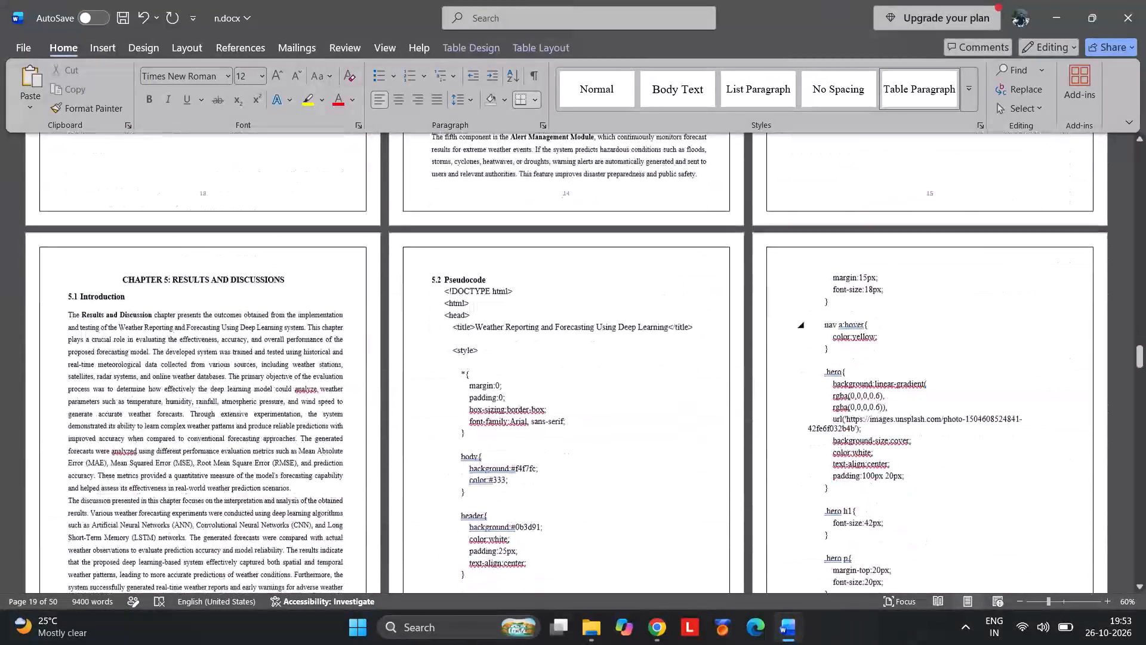
{"action": "scroll", "coordinate": [976, 323], "scroll_direction": "down", "scroll_amount": 18}
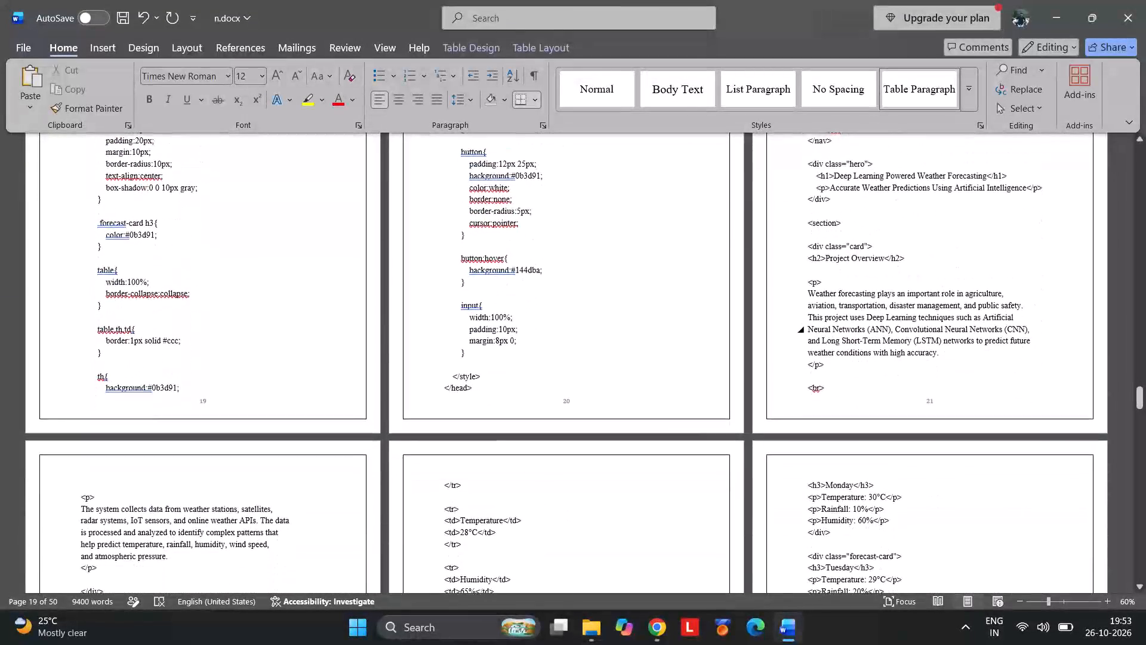
{"action": "scroll", "coordinate": [976, 323], "scroll_direction": "down", "scroll_amount": 11}
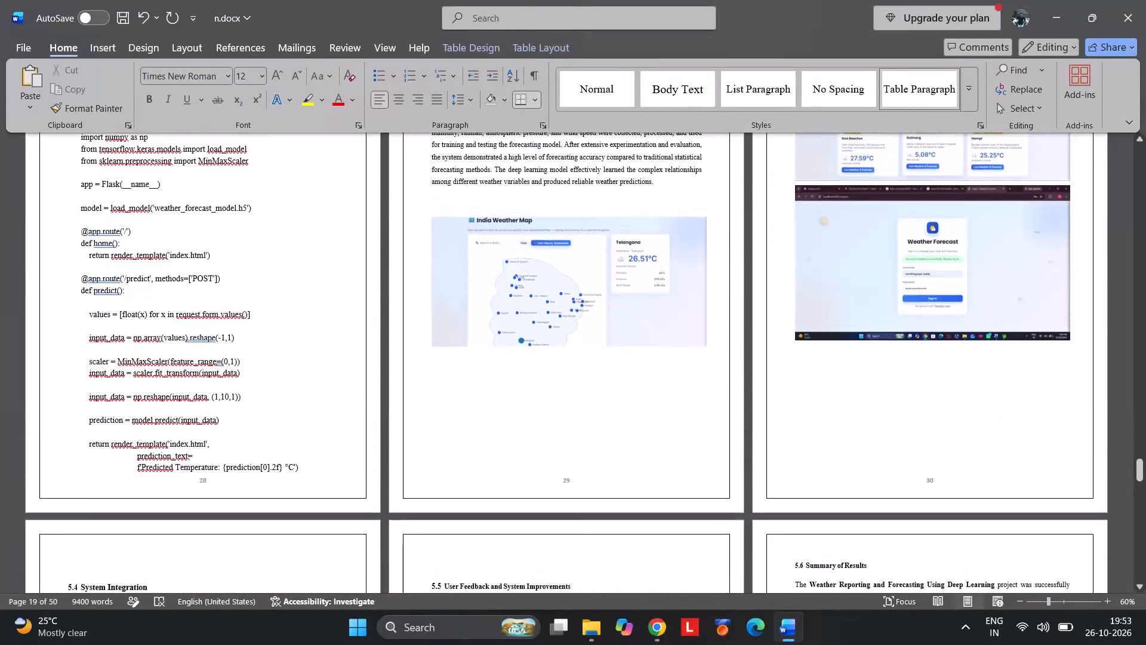
{"action": "scroll", "coordinate": [976, 323], "scroll_direction": "down", "scroll_amount": 2}
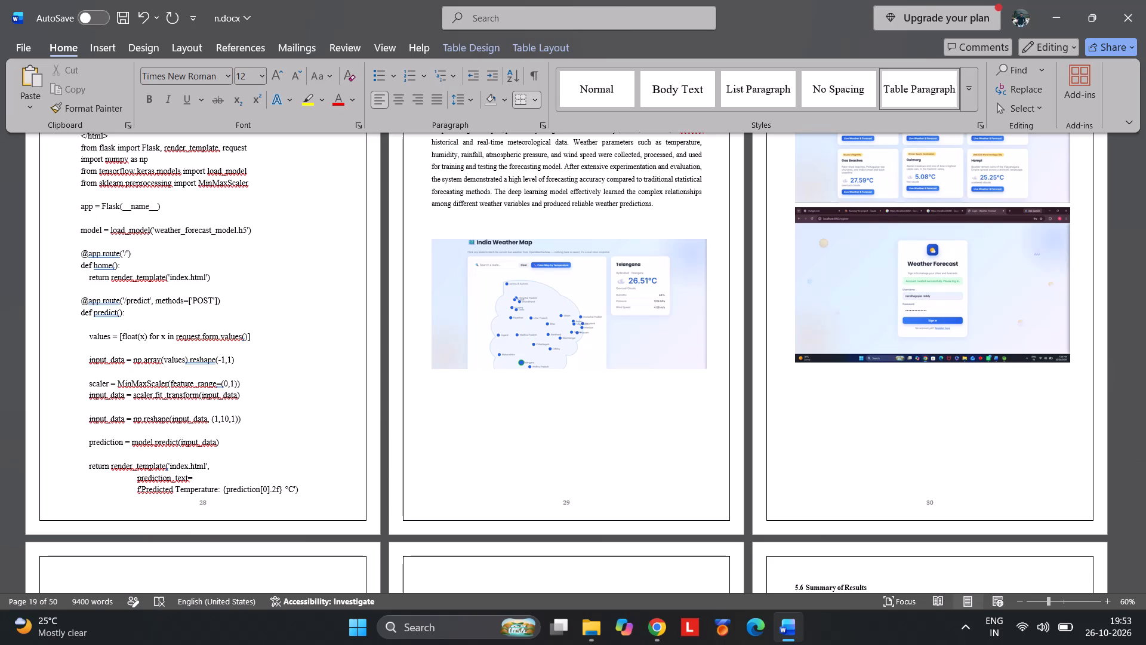
{"action": "scroll", "coordinate": [976, 323], "scroll_direction": "up", "scroll_amount": 20}
{"action": "scroll", "coordinate": [976, 323], "scroll_direction": "up", "scroll_amount": 20}
{"action": "scroll", "coordinate": [976, 323], "scroll_direction": "up", "scroll_amount": 20}
{"action": "scroll", "coordinate": [976, 323], "scroll_direction": "up", "scroll_amount": 20}
{"action": "scroll", "coordinate": [976, 323], "scroll_direction": "up", "scroll_amount": 20}
{"action": "scroll", "coordinate": [976, 323], "scroll_direction": "up", "scroll_amount": 20}
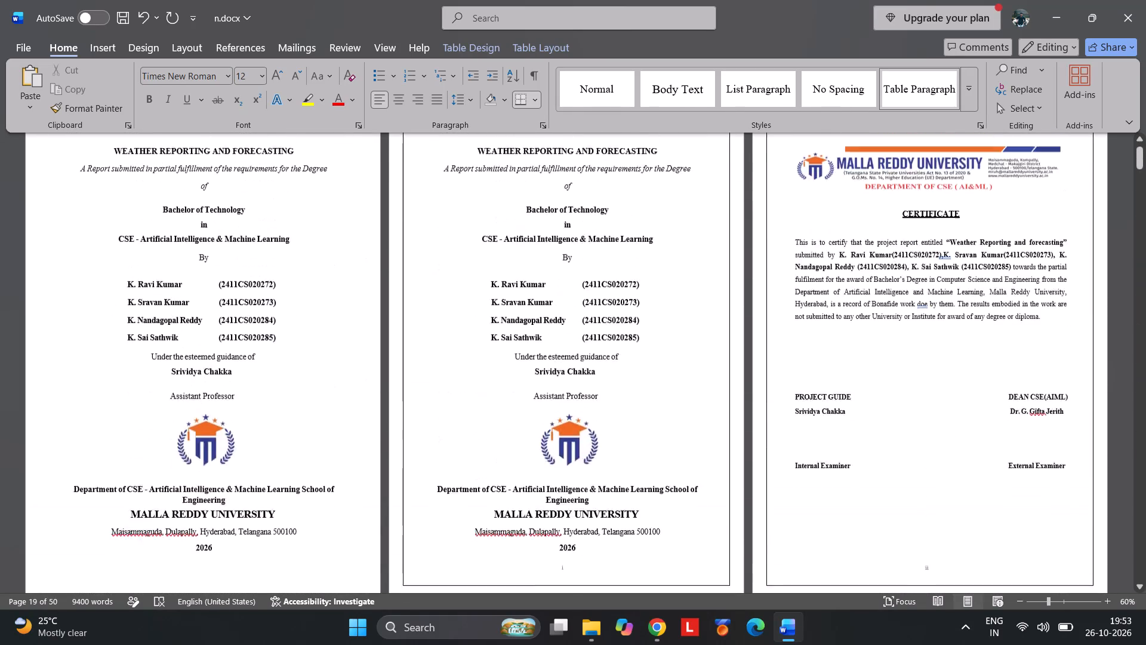
{"action": "scroll", "coordinate": [976, 323], "scroll_direction": "down", "scroll_amount": 10}
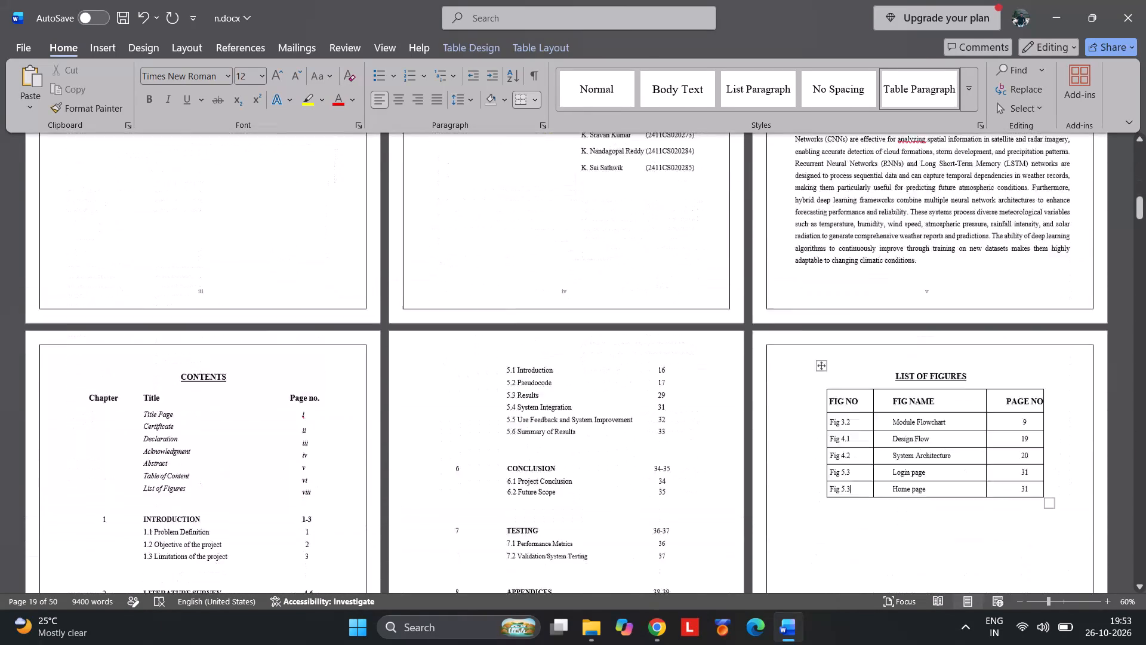
{"action": "scroll", "coordinate": [976, 323], "scroll_direction": "down", "scroll_amount": 1}
{"action": "scroll", "coordinate": [976, 323], "scroll_direction": "up", "scroll_amount": 1}
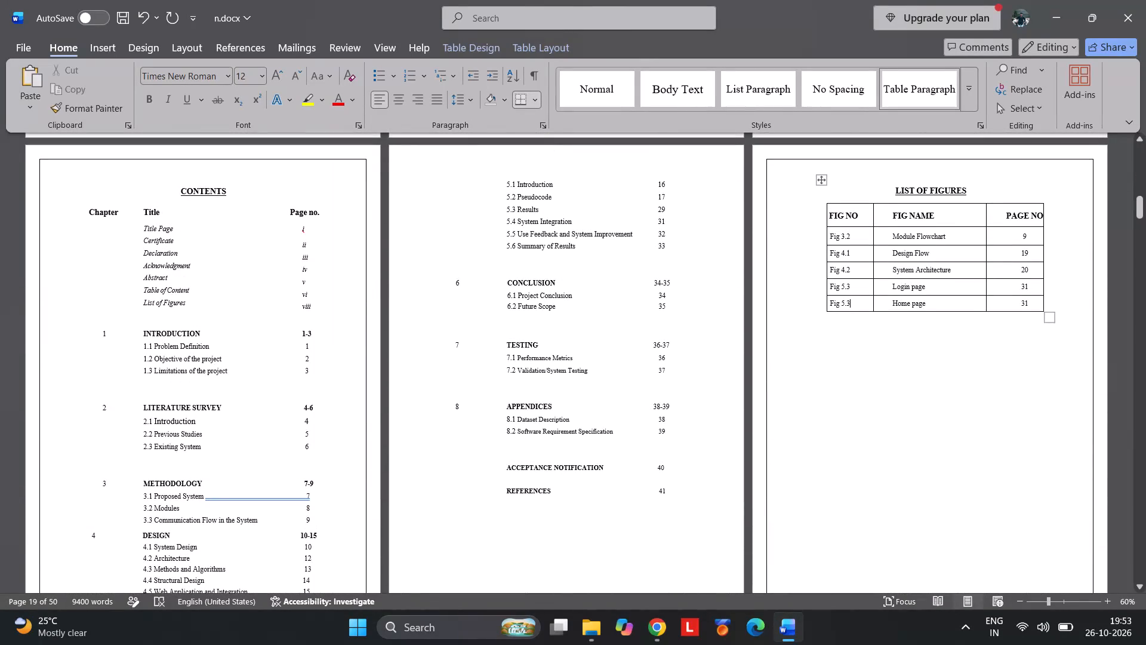
{"action": "left_click", "coordinate": [1034, 256]}
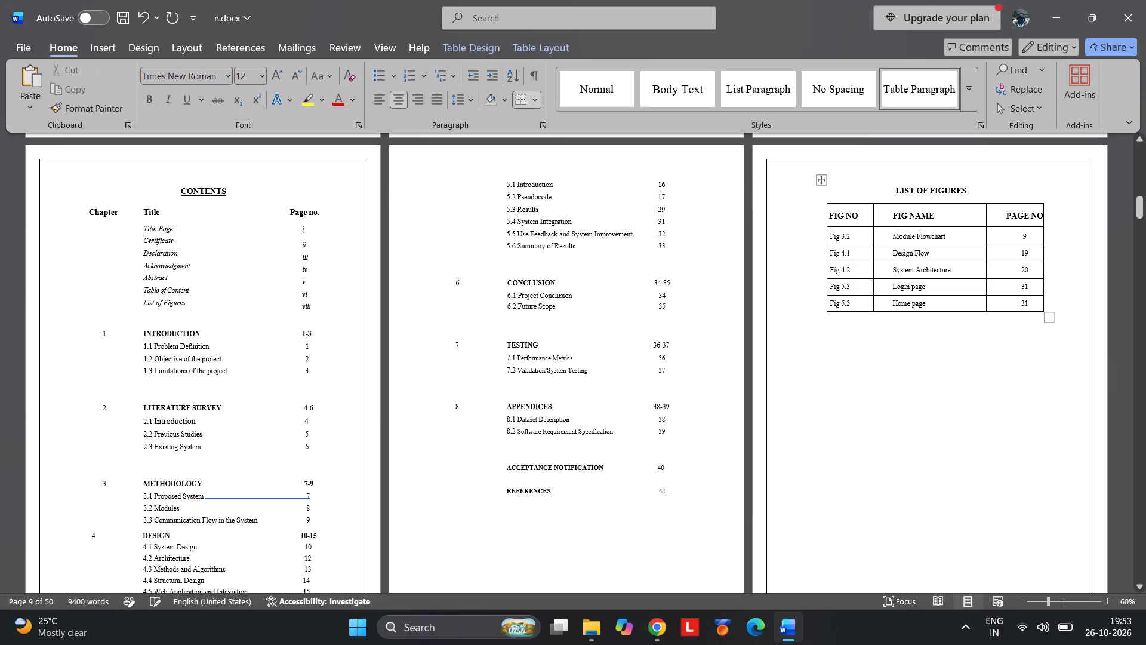
{"action": "key", "text": "BackSpace"}
{"action": "key", "text": "BackSpace"}
{"action": "type", "text": "11"}
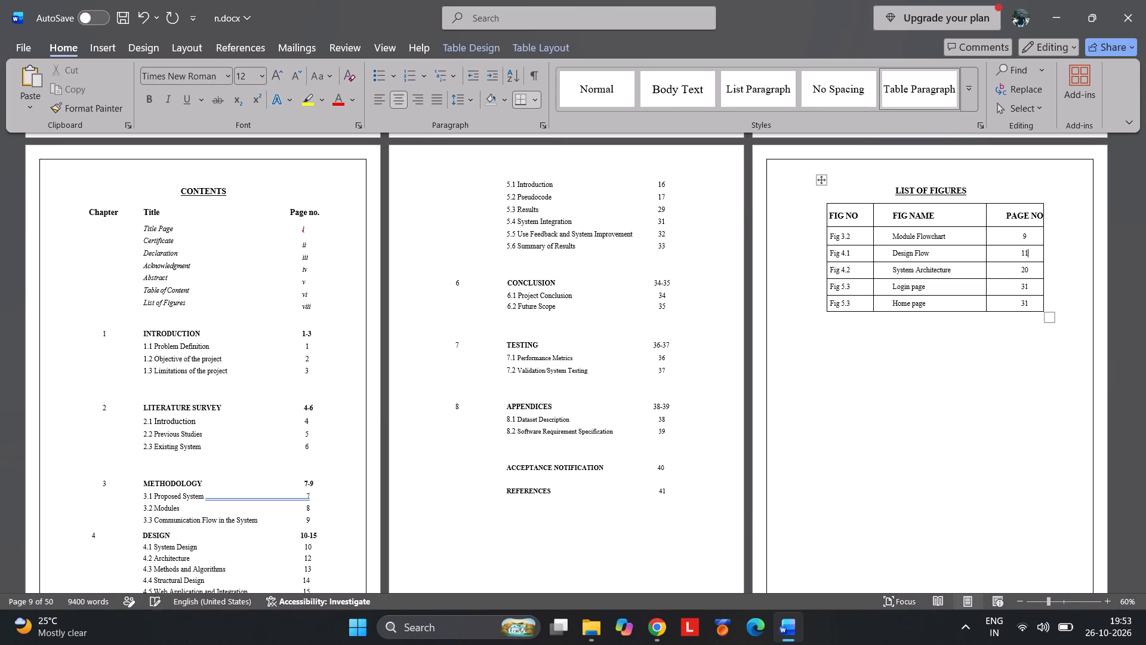
{"action": "left_click", "coordinate": [1036, 269]}
{"action": "key", "text": "BackSpace"}
{"action": "key", "text": "BackSpace"}
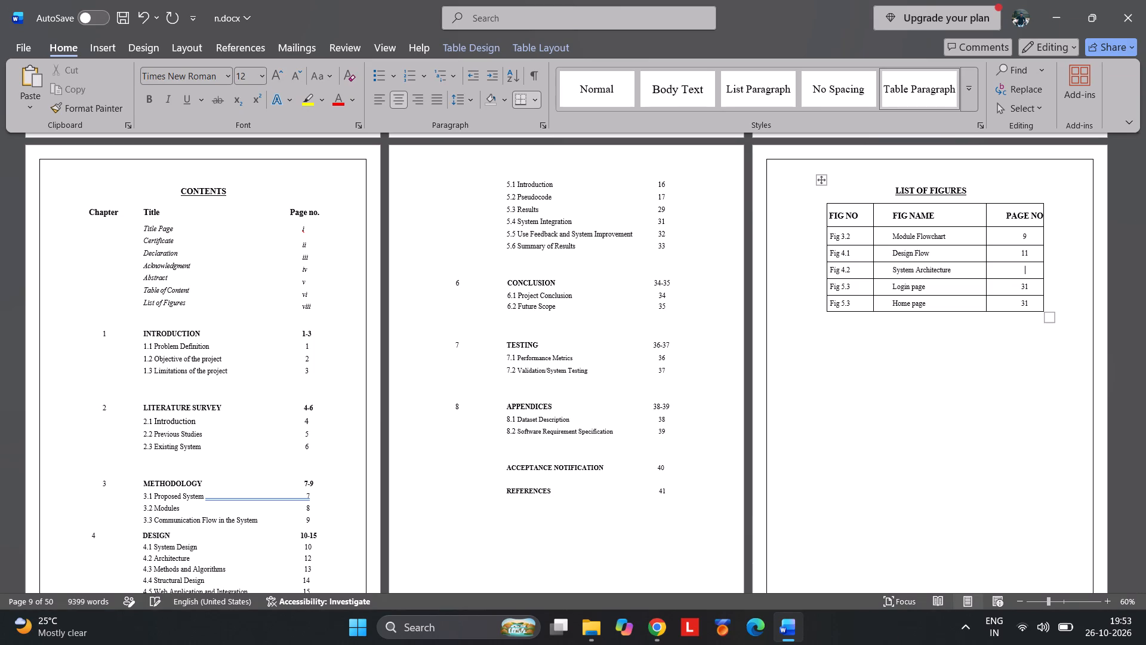
{"action": "type", "text": "12"}
Set the page numbers in the List of Figures to 29 for Login page and 30 for Home page.
{"action": "left_click", "coordinate": [1037, 279]}
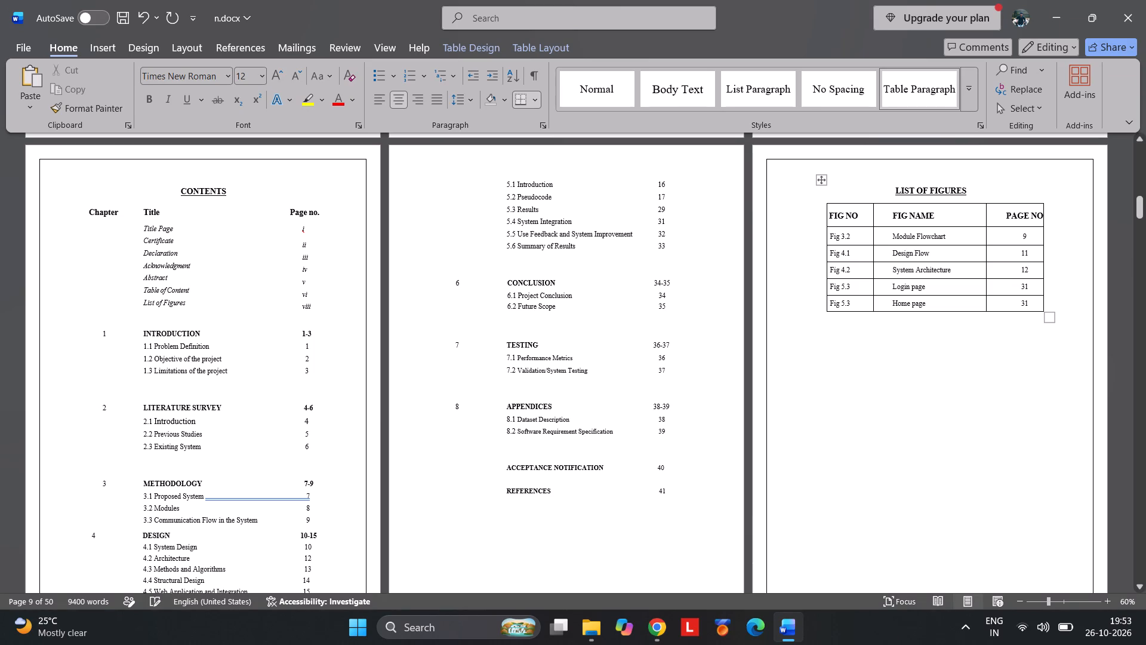
{"action": "left_click", "coordinate": [1031, 281]}
{"action": "key", "text": "BackSpace"}
{"action": "key", "text": "BackSpace"}
{"action": "type", "text": "29"}
{"action": "left_click", "coordinate": [1031, 299]}
{"action": "key", "text": "BackSpace"}
{"action": "key", "text": "0"}
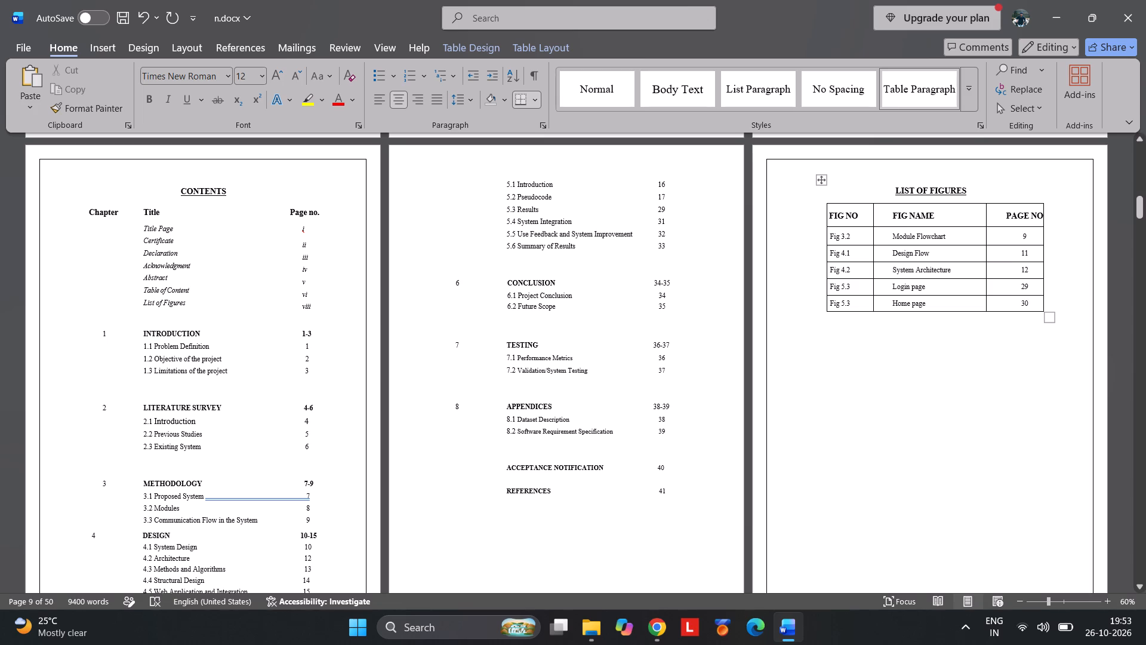
Return to the start of the report and save the document.
{"action": "scroll", "coordinate": [1018, 342], "scroll_direction": "up", "scroll_amount": 5}
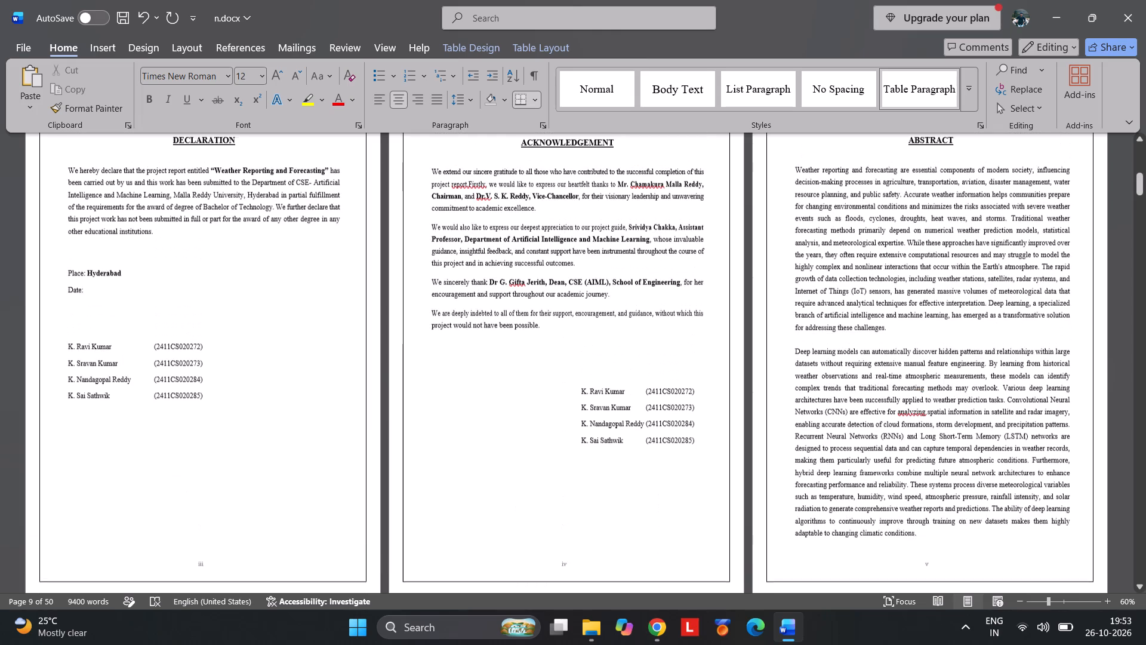
{"action": "scroll", "coordinate": [1018, 342], "scroll_direction": "up", "scroll_amount": 9}
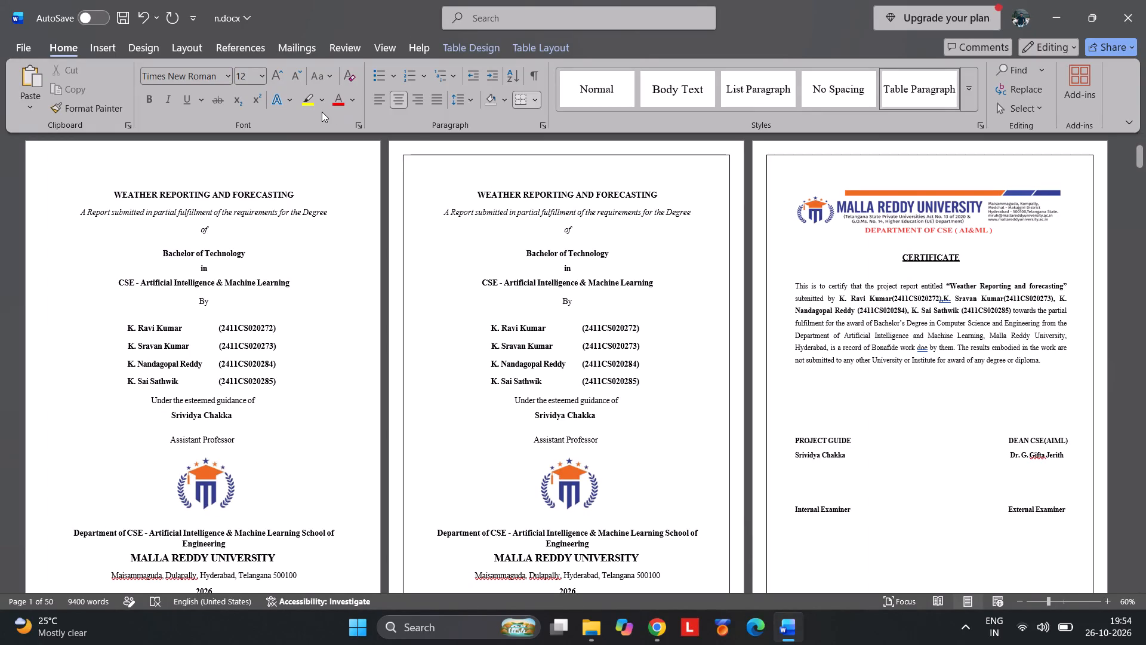
{"action": "left_click", "coordinate": [13, 47]}
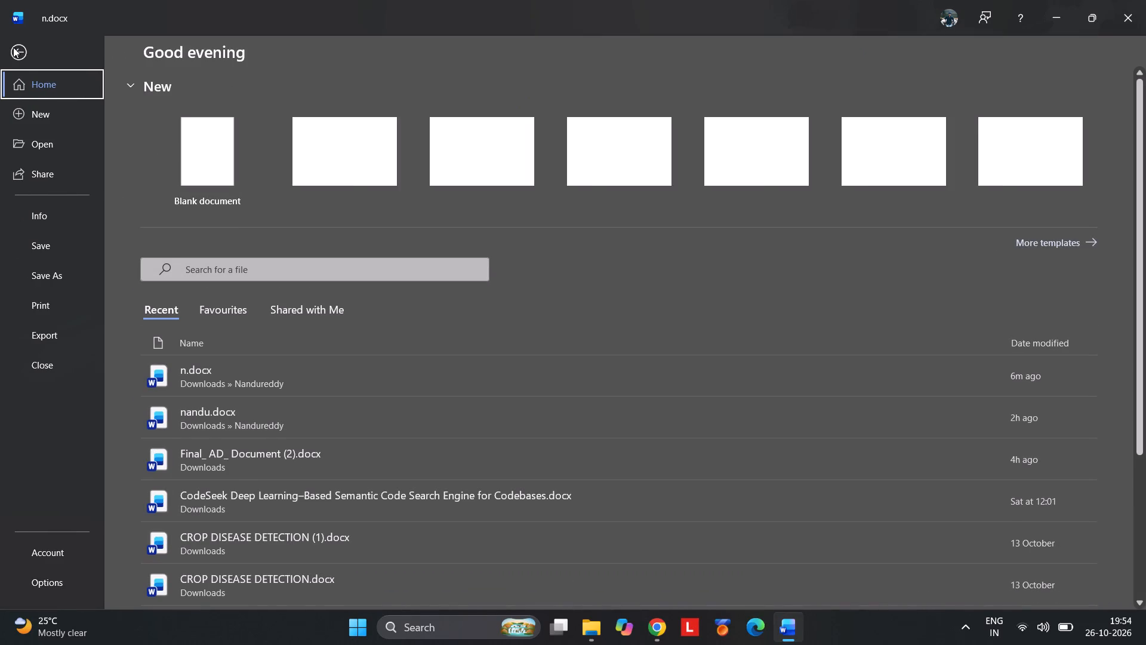
{"action": "left_click", "coordinate": [41, 250]}
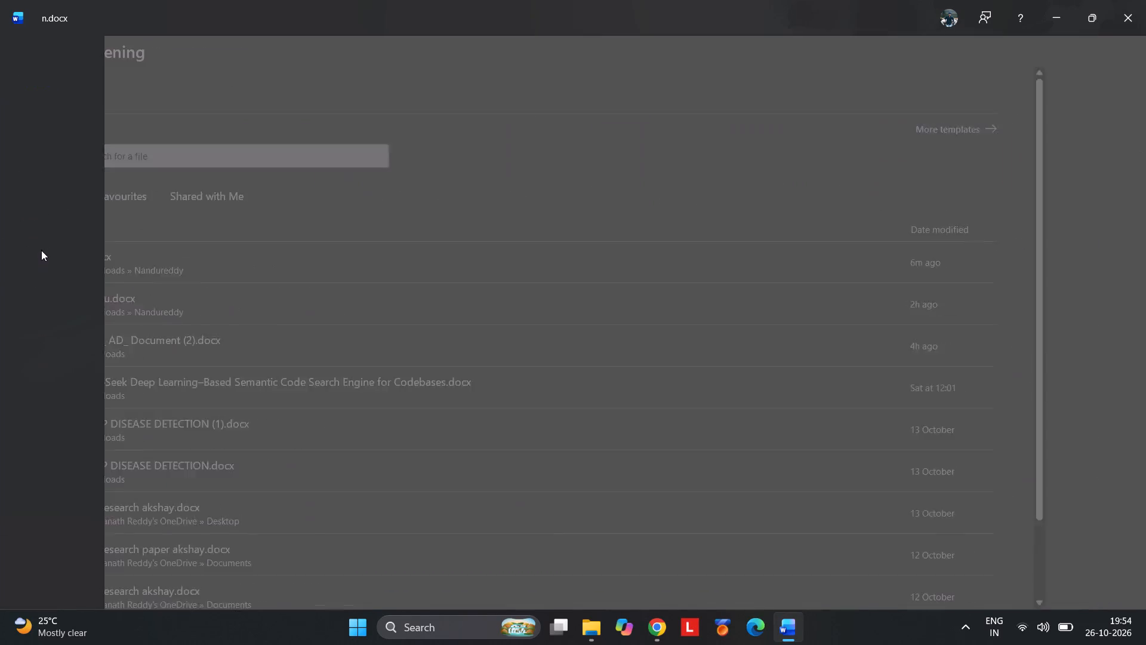
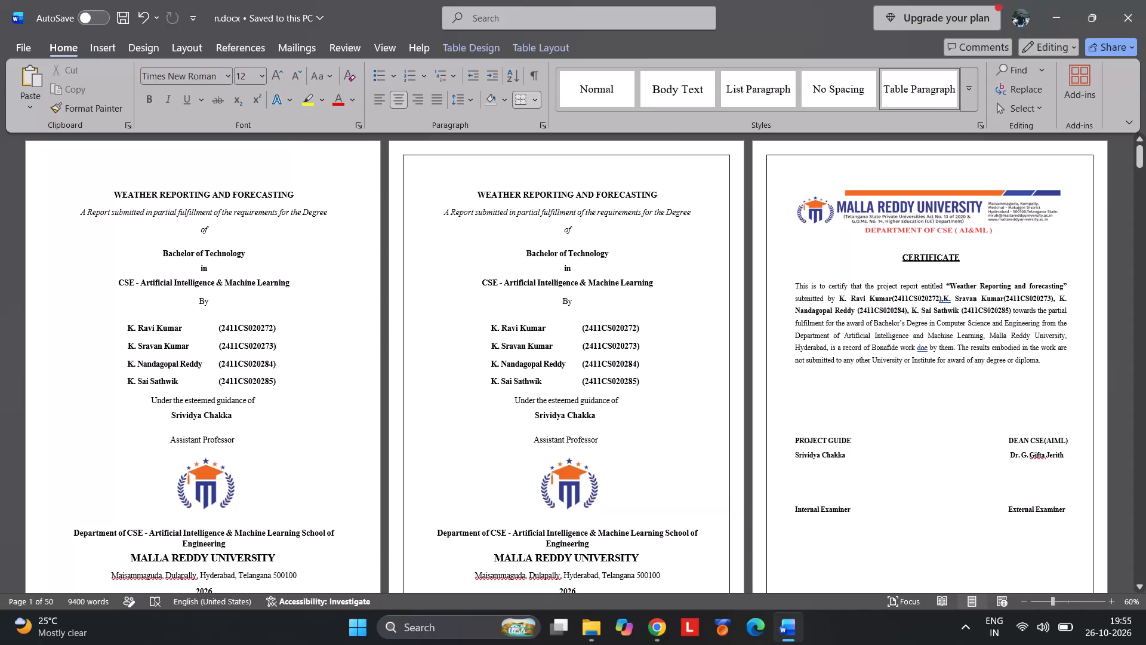
Review the report's front matter from the title pages through the Contents and the List of Figures.
{"action": "scroll", "coordinate": [414, 339], "scroll_direction": "down", "scroll_amount": 1}
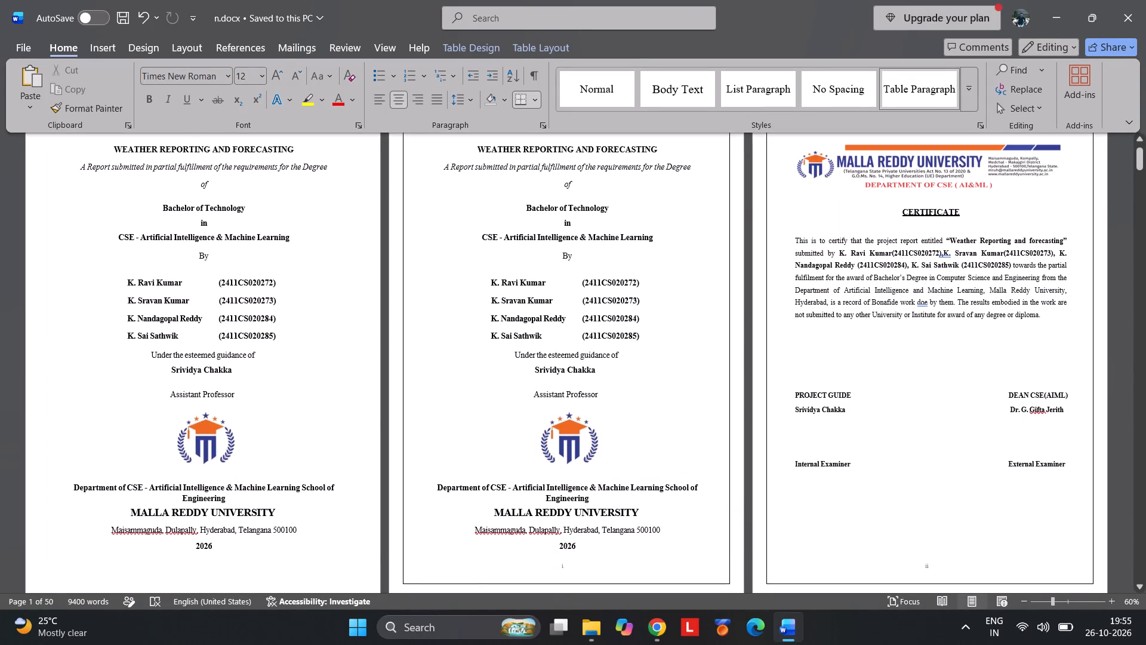
{"action": "scroll", "coordinate": [414, 339], "scroll_direction": "down", "scroll_amount": 1}
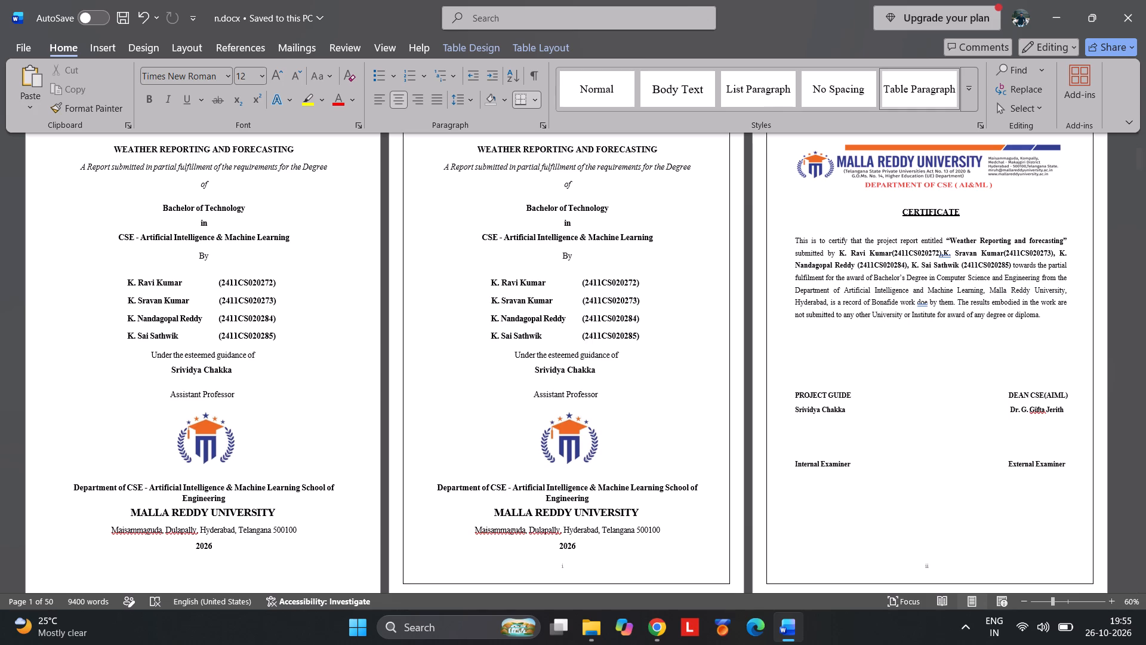
{"action": "scroll", "coordinate": [476, 376], "scroll_direction": "down", "scroll_amount": 4}
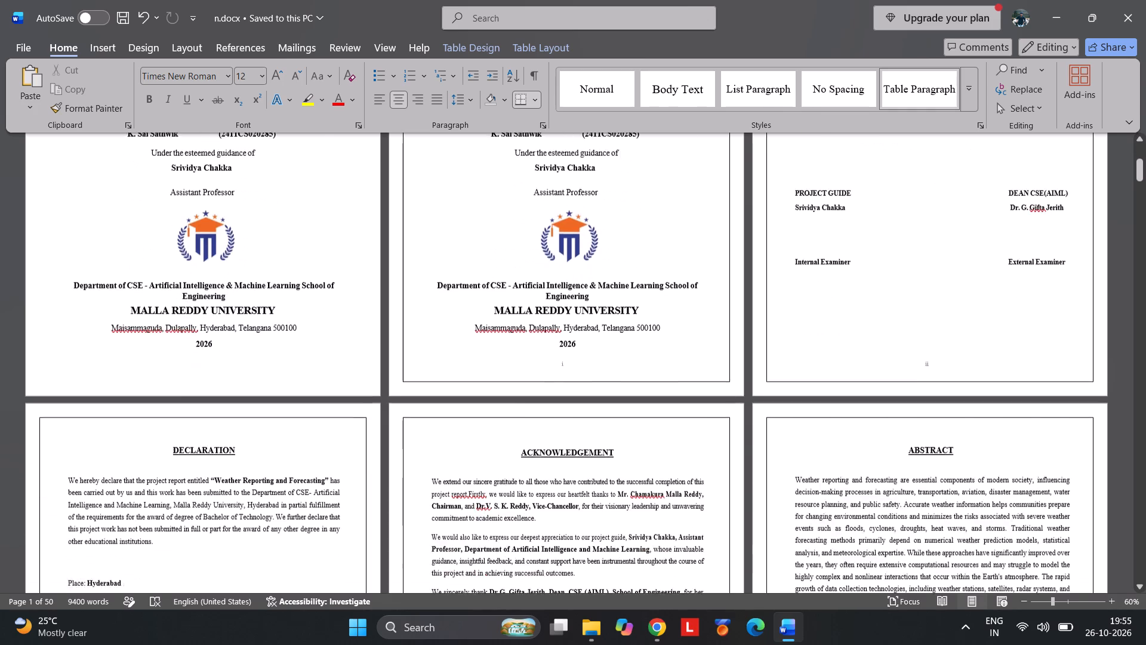
{"action": "scroll", "coordinate": [476, 376], "scroll_direction": "down", "scroll_amount": 1}
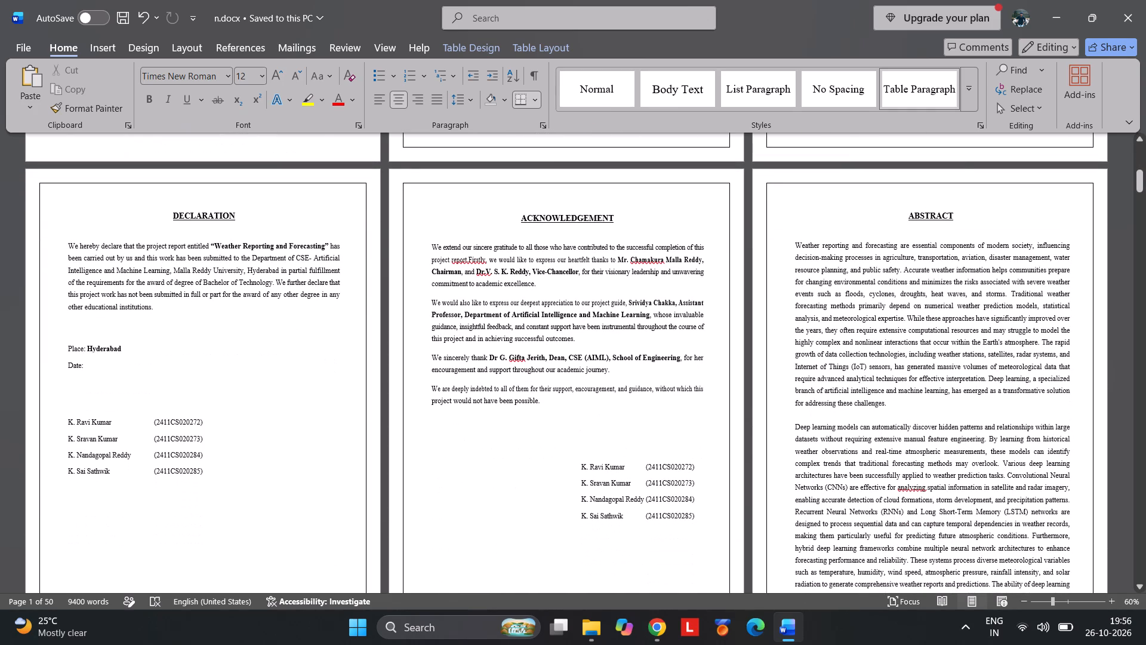
{"action": "scroll", "coordinate": [476, 376], "scroll_direction": "down", "scroll_amount": 2}
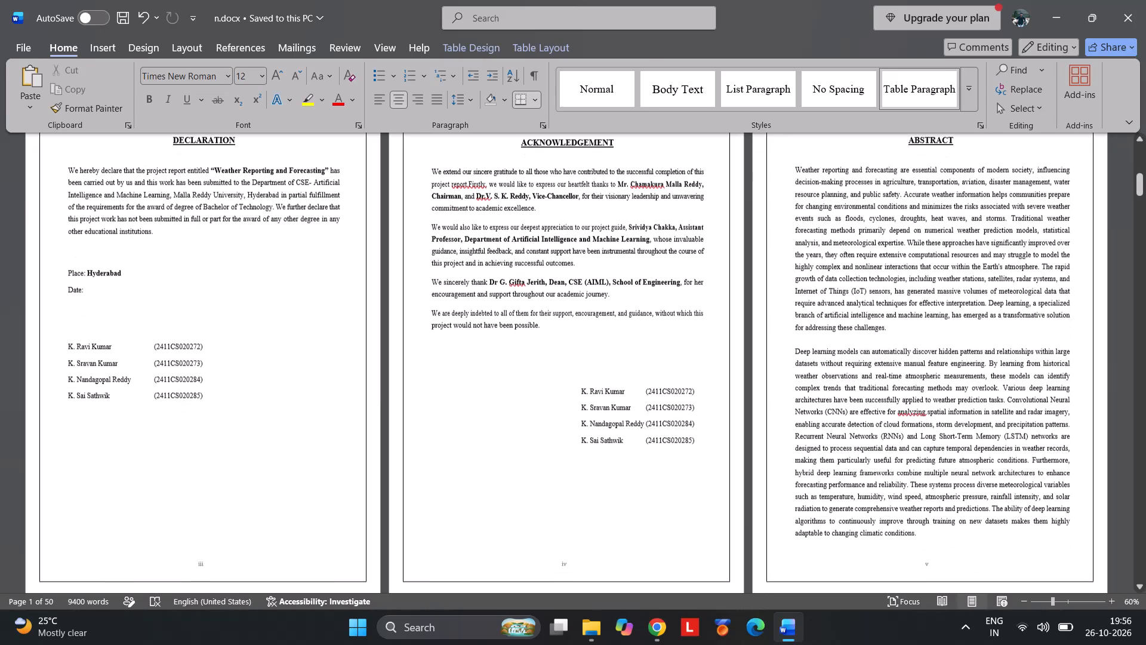
{"action": "scroll", "coordinate": [476, 376], "scroll_direction": "right", "scroll_amount": 2}
{"action": "scroll", "coordinate": [476, 376], "scroll_direction": "down", "scroll_amount": 2}
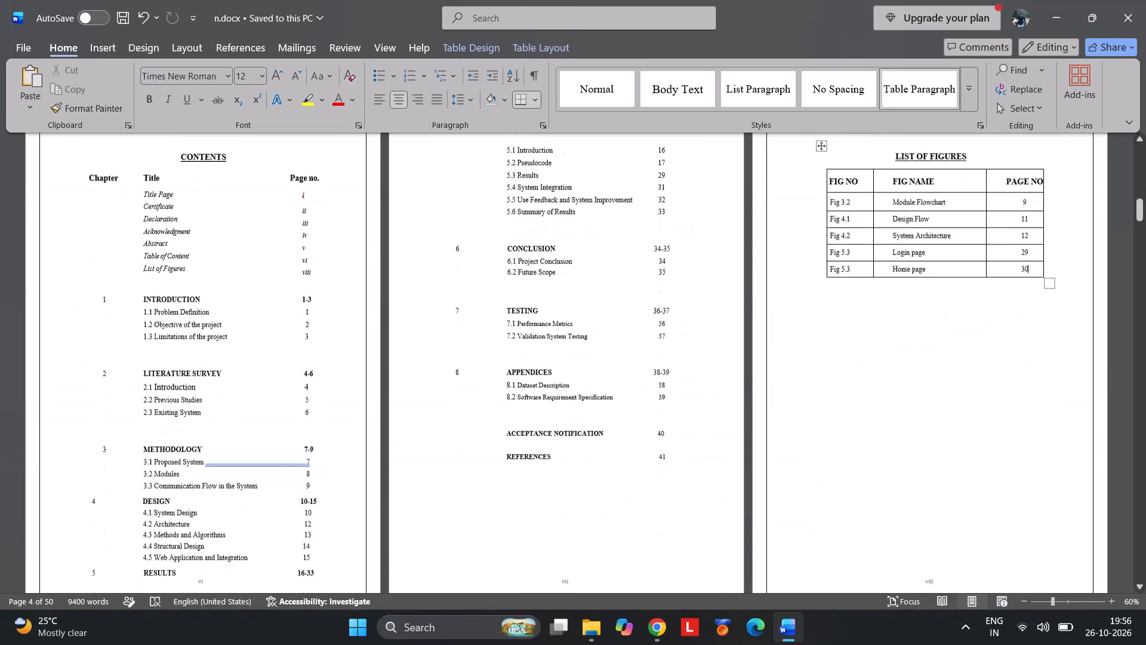
{"action": "scroll", "coordinate": [476, 376], "scroll_direction": "down", "scroll_amount": 1}
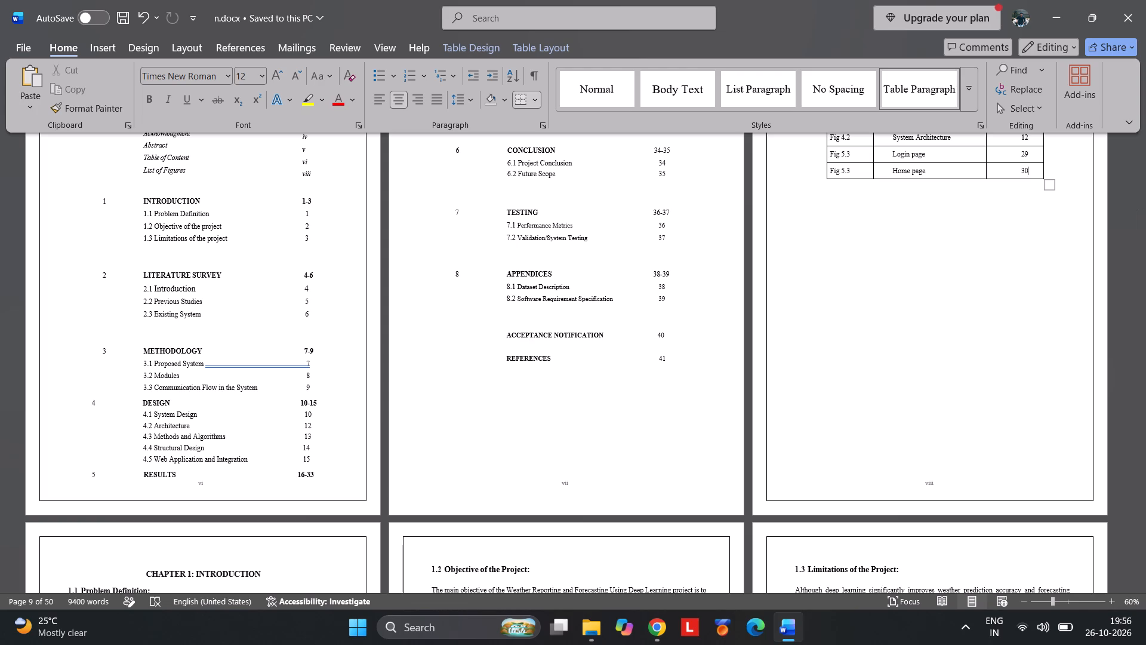
{"action": "scroll", "coordinate": [476, 376], "scroll_direction": "up", "scroll_amount": 1}
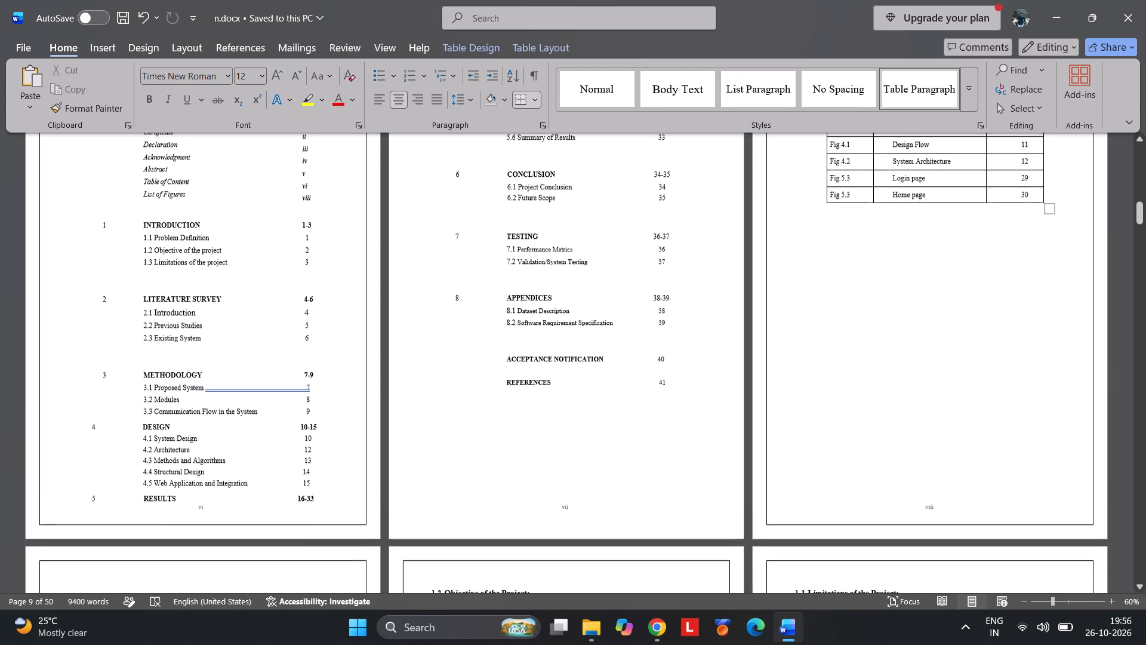
{"action": "scroll", "coordinate": [476, 376], "scroll_direction": "up", "scroll_amount": 1}
Inspect the underlined gap and page number of the 3.1 Proposed System entry in the Contents, and return to the report's start.
{"action": "left_click", "coordinate": [476, 376]}
{"action": "left_click", "coordinate": [284, 404]}
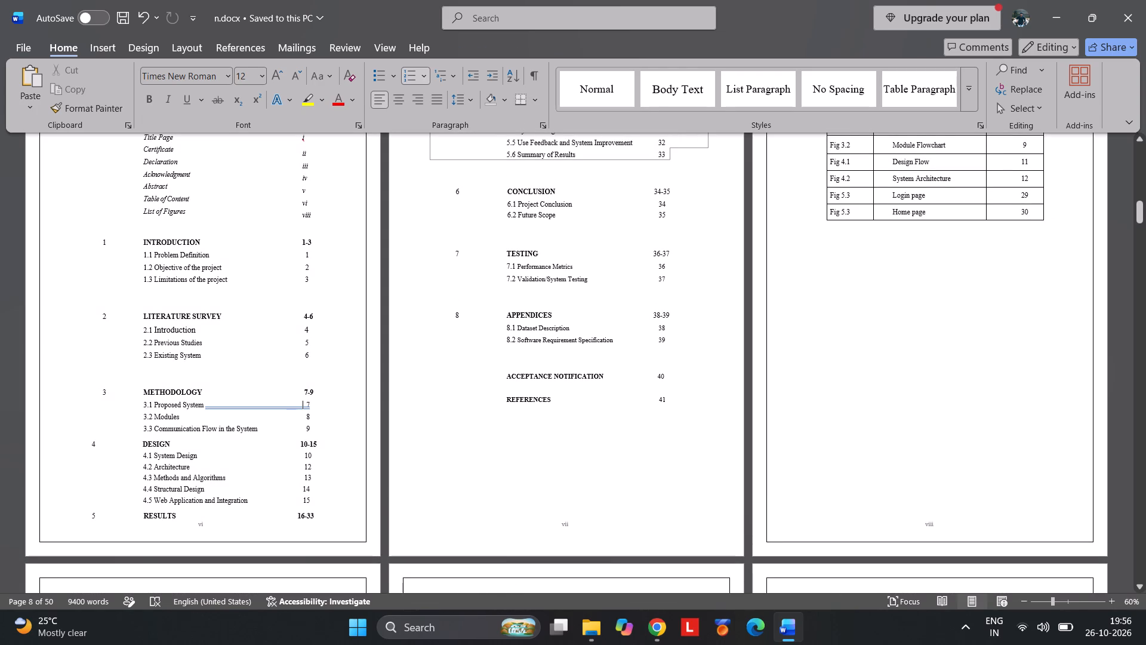
{"action": "left_click", "coordinate": [284, 406]}
{"action": "double_click", "coordinate": [307, 407]}
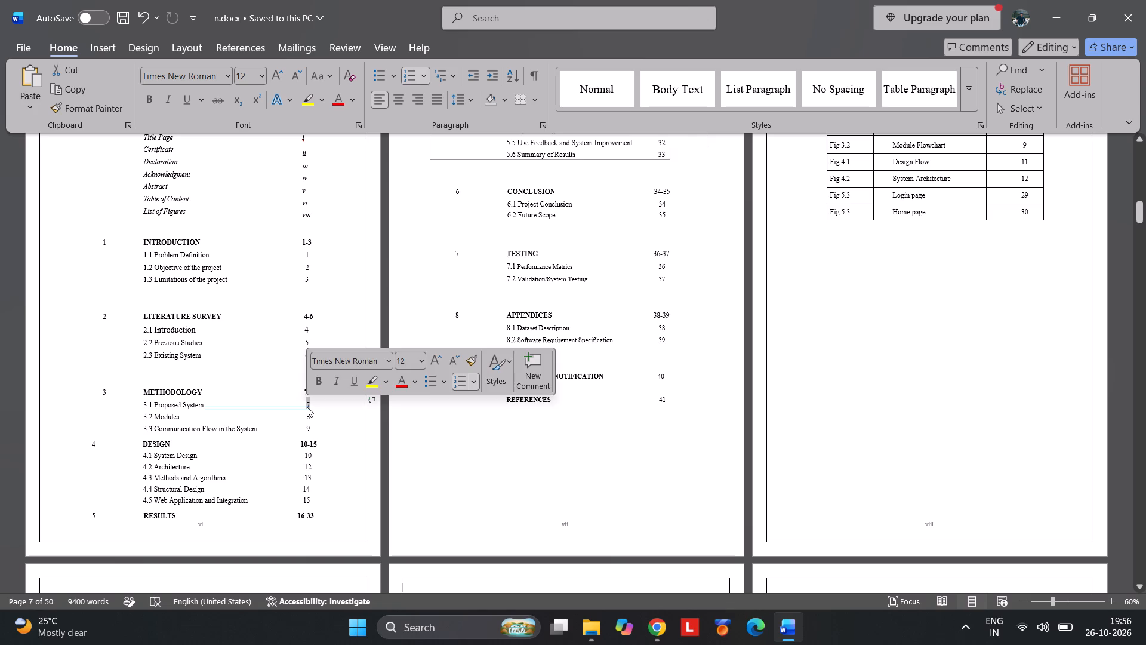
{"action": "left_click", "coordinate": [292, 407]}
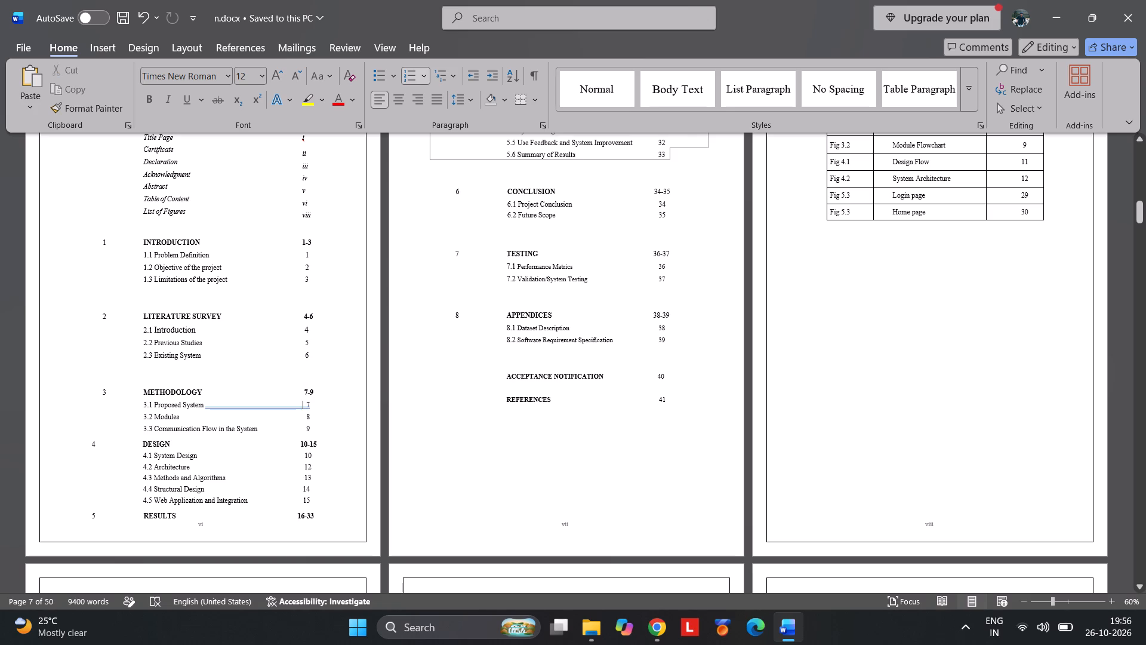
{"action": "left_click", "coordinate": [309, 443]}
{"action": "left_click", "coordinate": [223, 405]}
{"action": "left_click", "coordinate": [343, 471]}
{"action": "scroll", "coordinate": [343, 471], "scroll_direction": "up", "scroll_amount": 5}
{"action": "scroll", "coordinate": [343, 471], "scroll_direction": "up", "scroll_amount": 20}
{"action": "scroll", "coordinate": [343, 471], "scroll_direction": "up", "scroll_amount": 20}
{"action": "scroll", "coordinate": [343, 471], "scroll_direction": "up", "scroll_amount": 20}
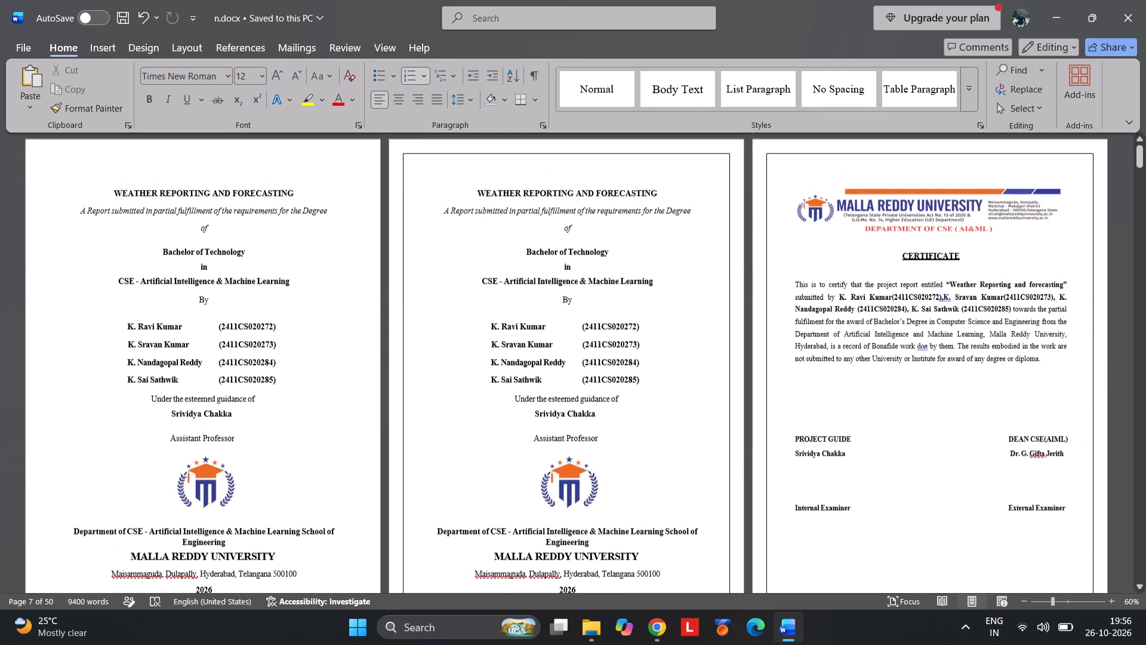
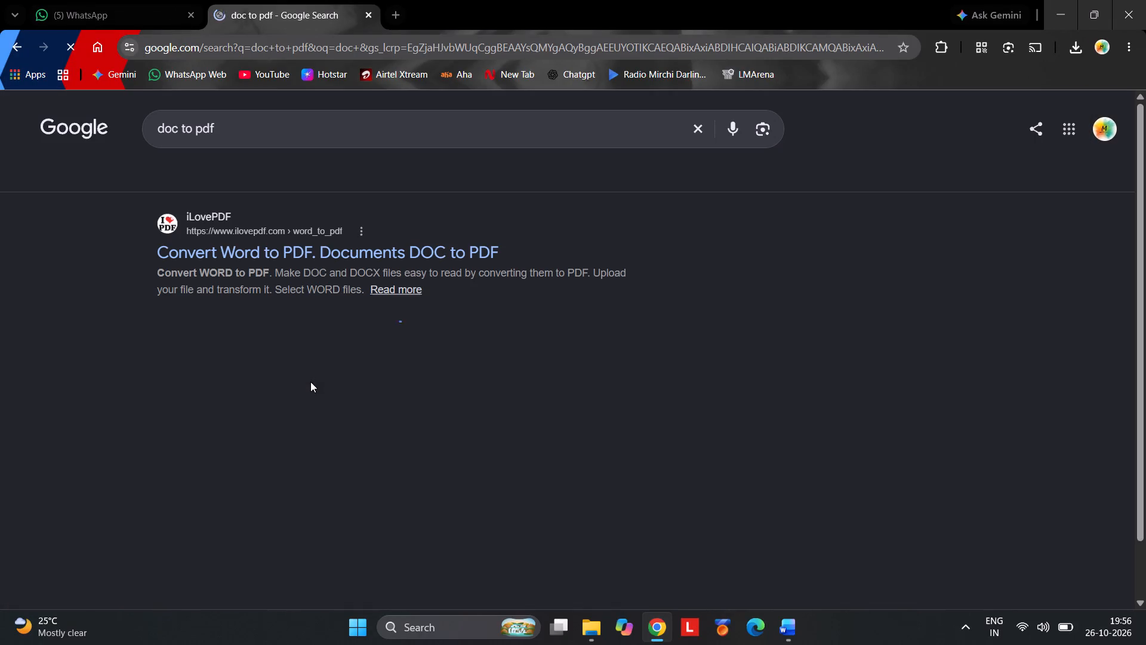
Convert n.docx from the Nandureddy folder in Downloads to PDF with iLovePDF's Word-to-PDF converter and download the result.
{"action": "left_click", "coordinate": [263, 253]}
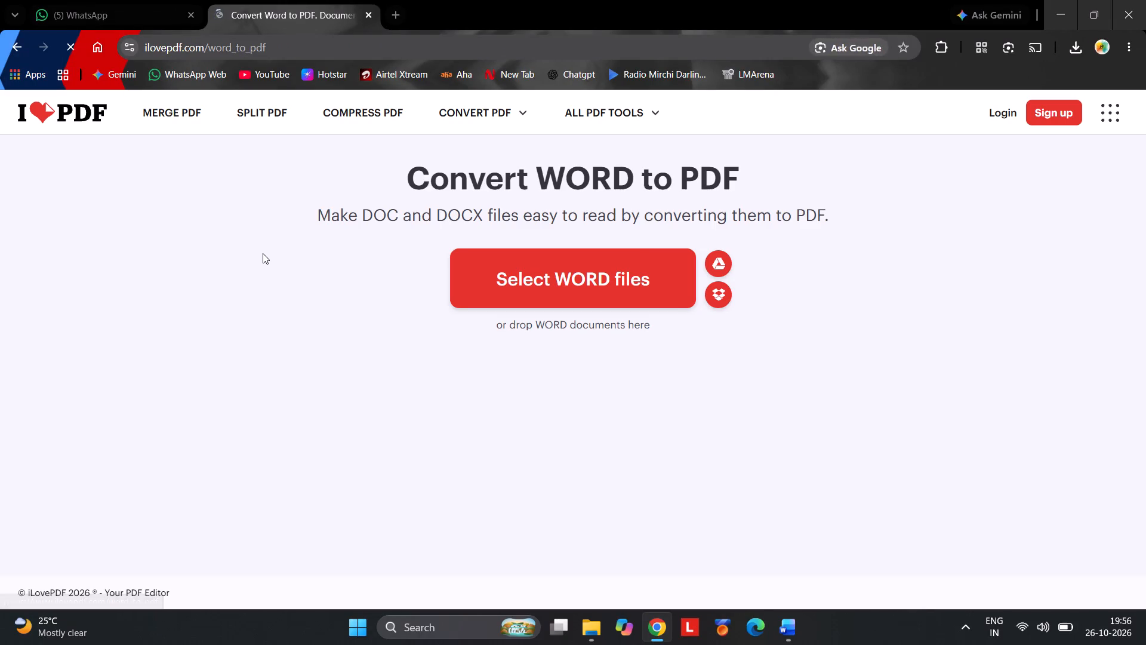
{"action": "left_click", "coordinate": [477, 262]}
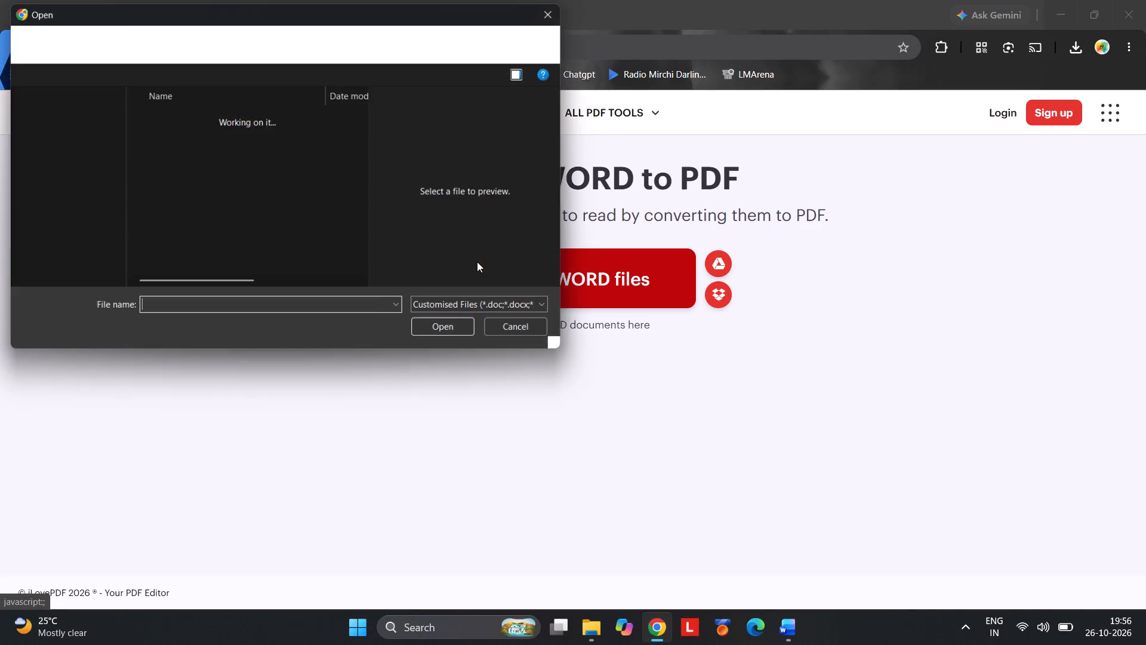
{"action": "double_click", "coordinate": [188, 162]}
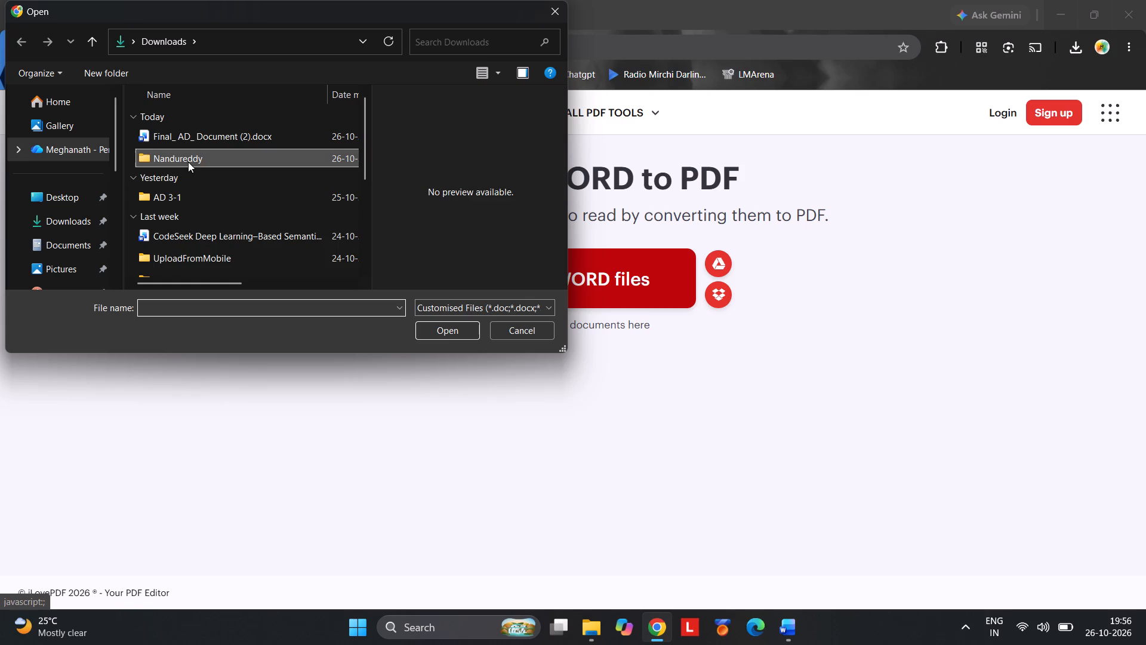
{"action": "left_click", "coordinate": [183, 137]}
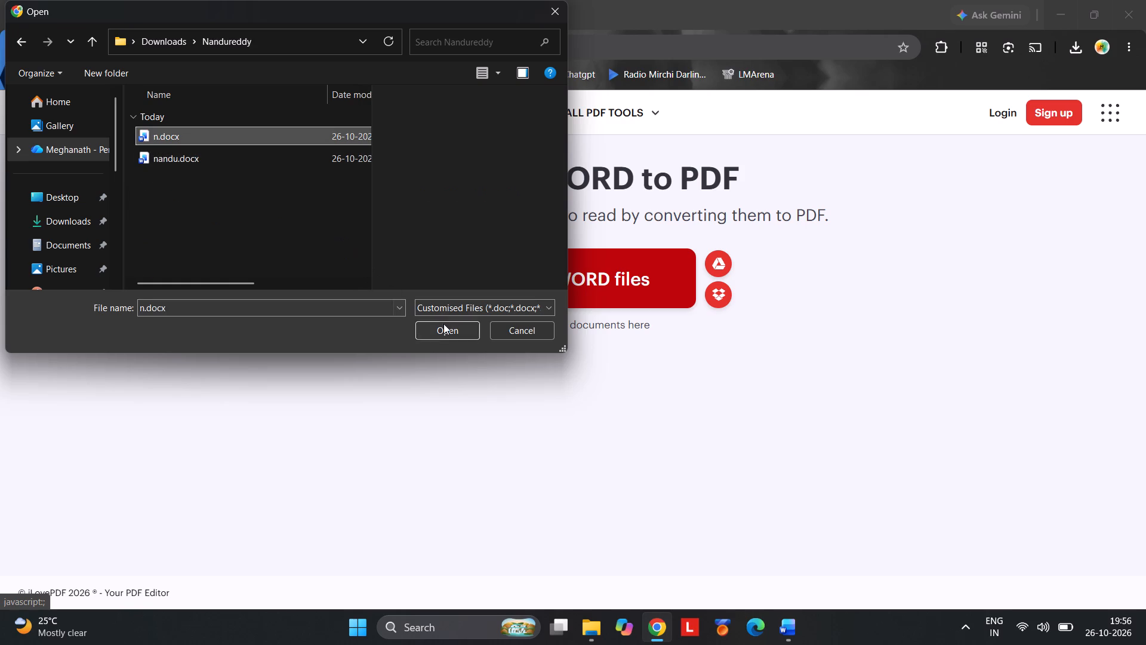
{"action": "left_click", "coordinate": [443, 324]}
{"action": "left_click", "coordinate": [880, 567]}
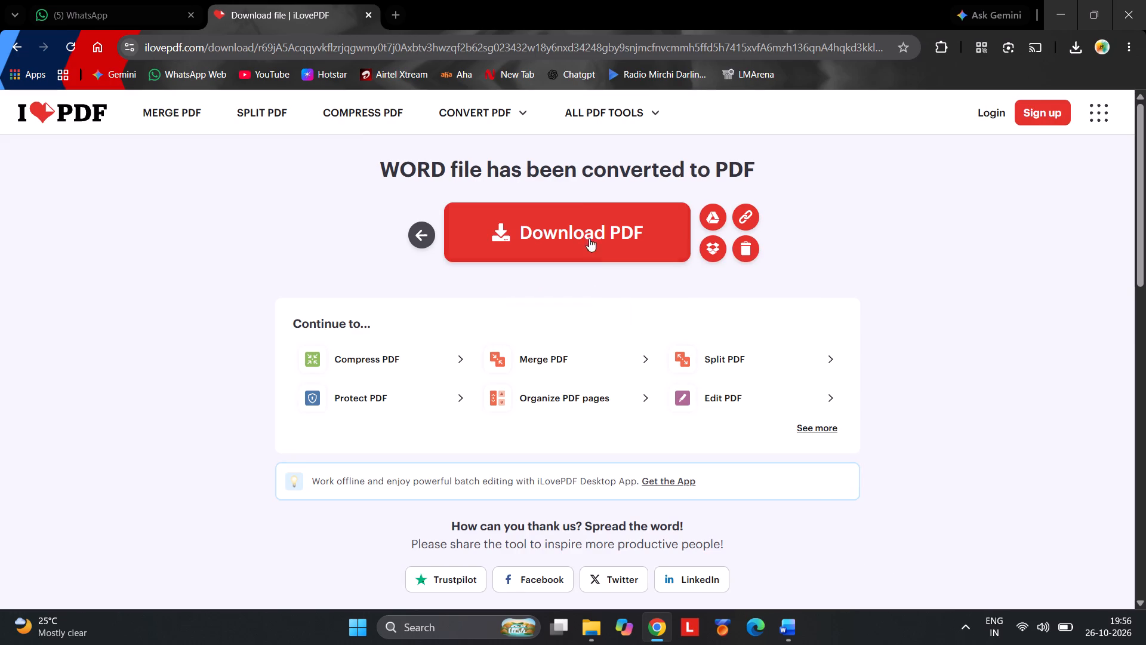
{"action": "left_click", "coordinate": [583, 228]}
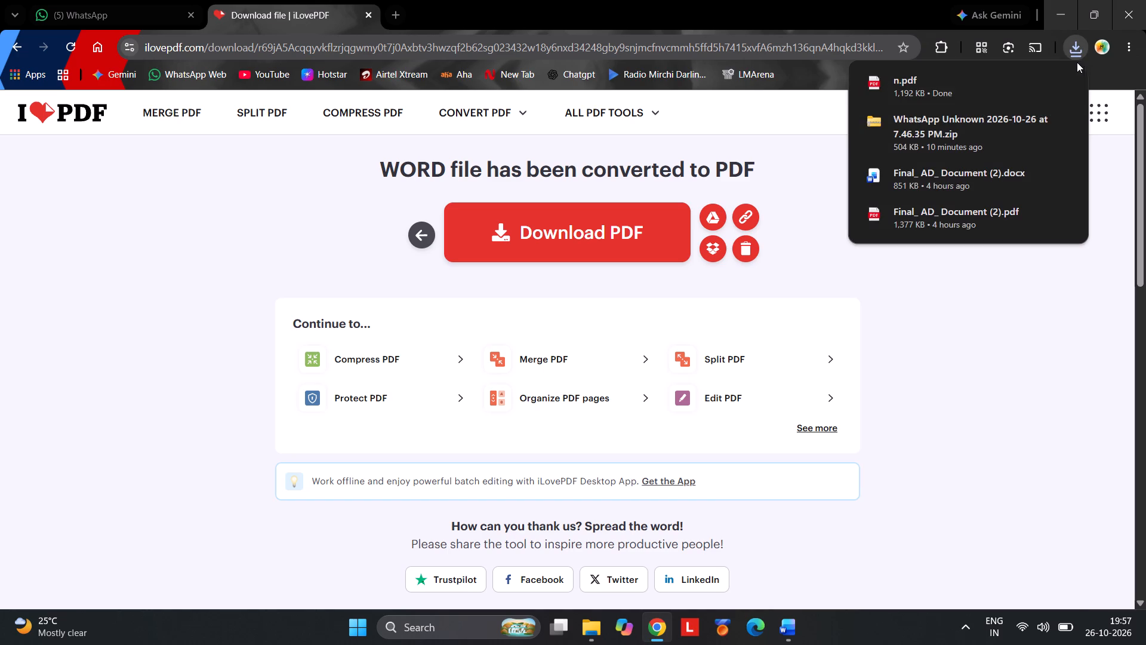
Open the downloaded n.pdf and review its front matter from the title page through the Contents and List of Figures.
{"action": "left_click", "coordinate": [951, 86]}
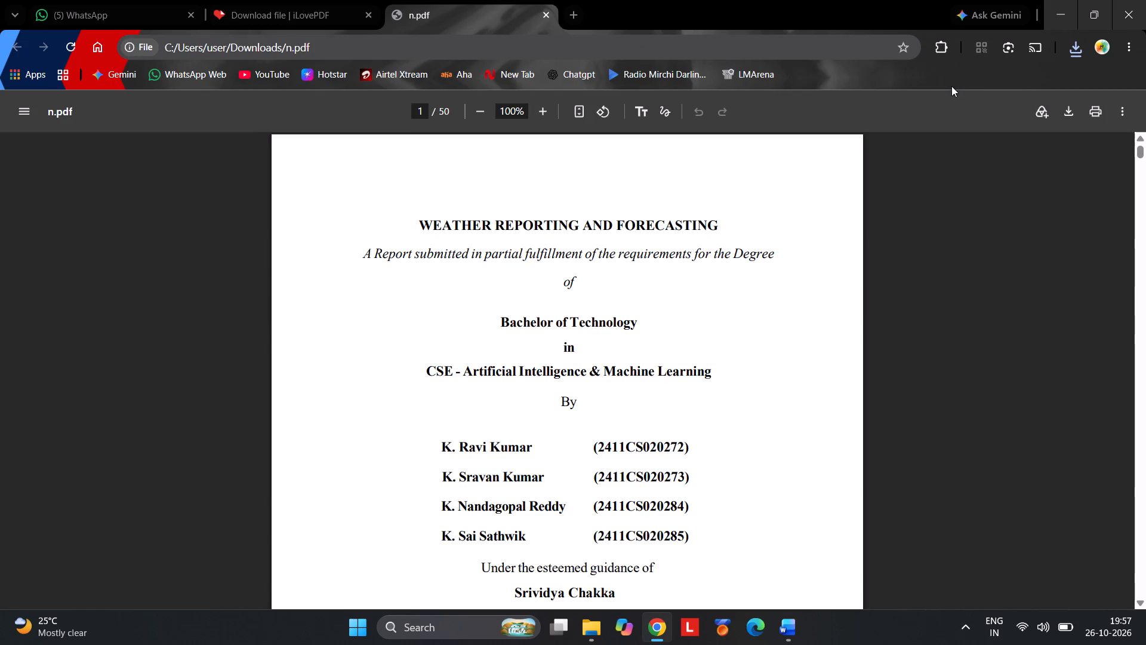
{"action": "scroll", "coordinate": [854, 170], "scroll_direction": "down", "scroll_amount": 6}
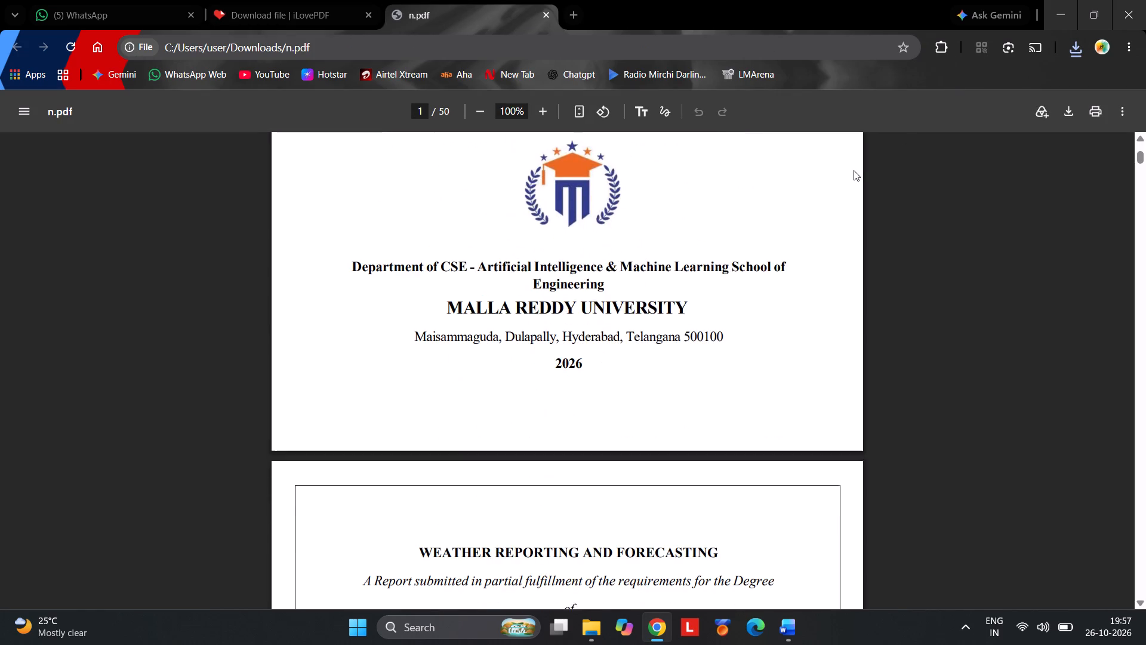
{"action": "scroll", "coordinate": [854, 170], "scroll_direction": "up", "scroll_amount": 6}
{"action": "scroll", "coordinate": [854, 170], "scroll_direction": "down", "scroll_amount": 4}
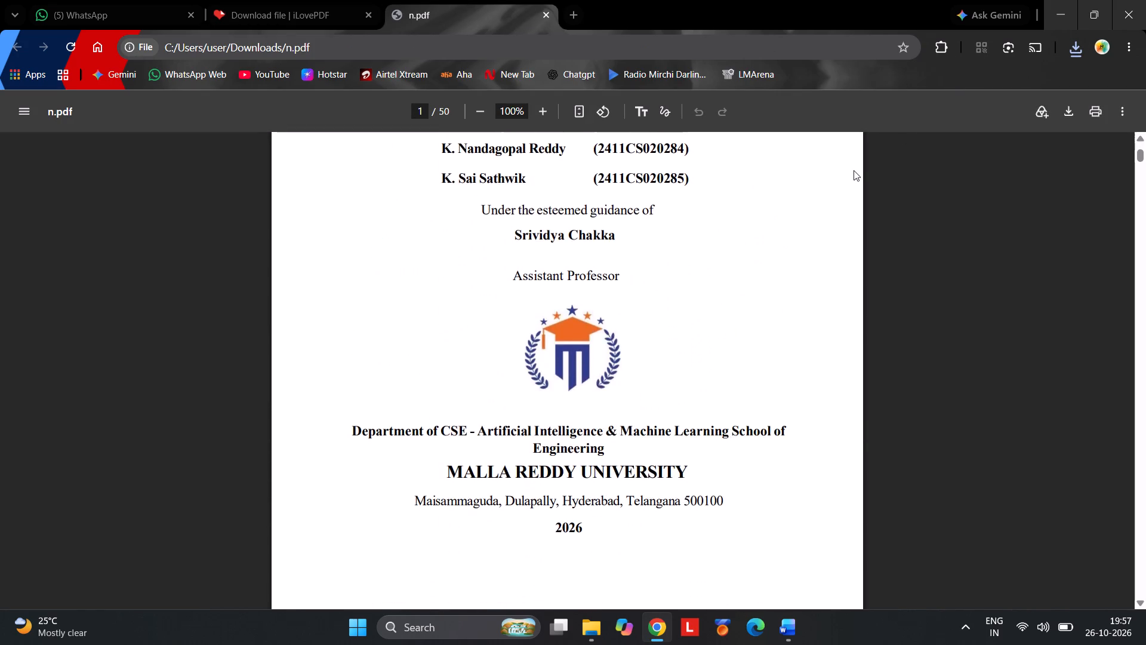
{"action": "scroll", "coordinate": [854, 170], "scroll_direction": "down", "scroll_amount": 5}
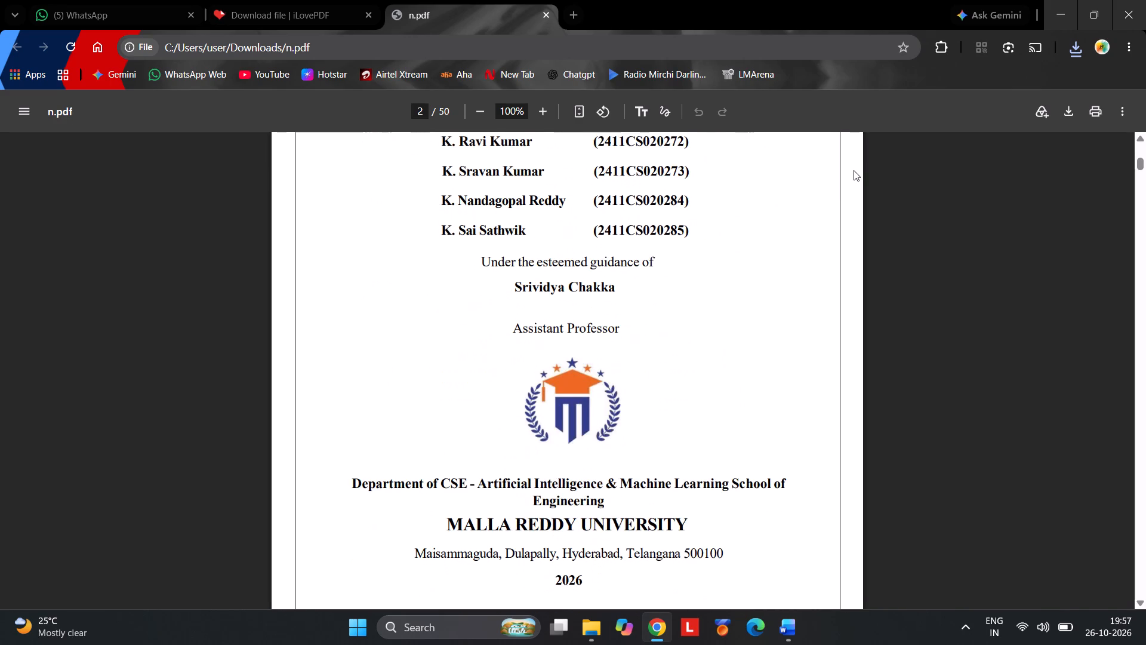
{"action": "scroll", "coordinate": [854, 170], "scroll_direction": "down", "scroll_amount": 5}
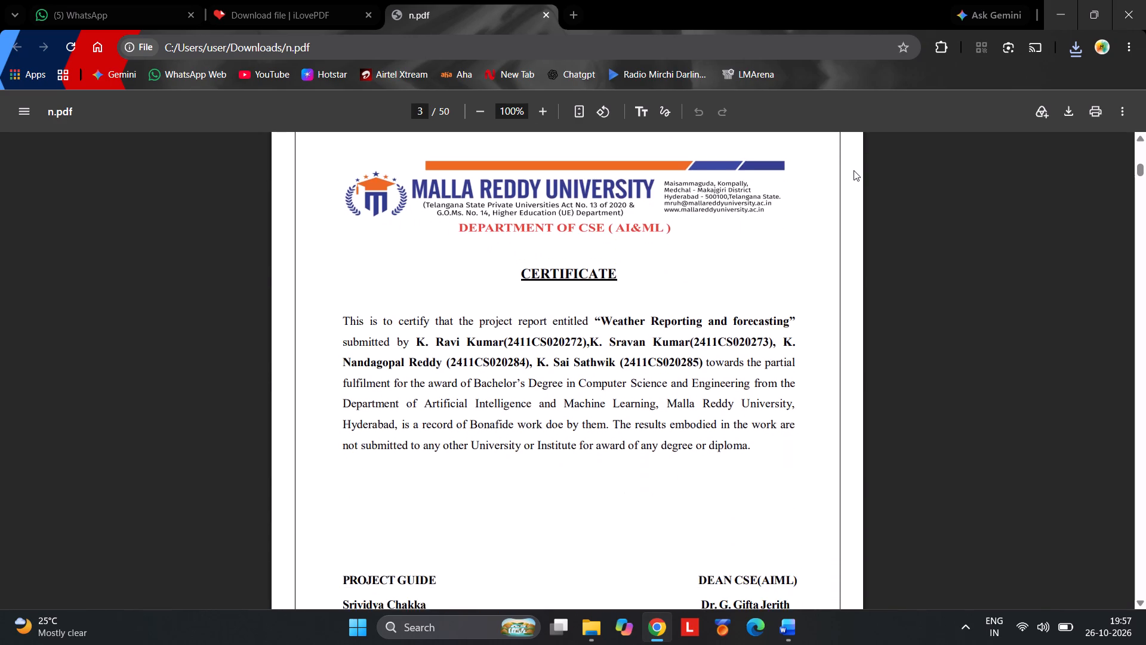
{"action": "scroll", "coordinate": [854, 170], "scroll_direction": "right", "scroll_amount": 6}
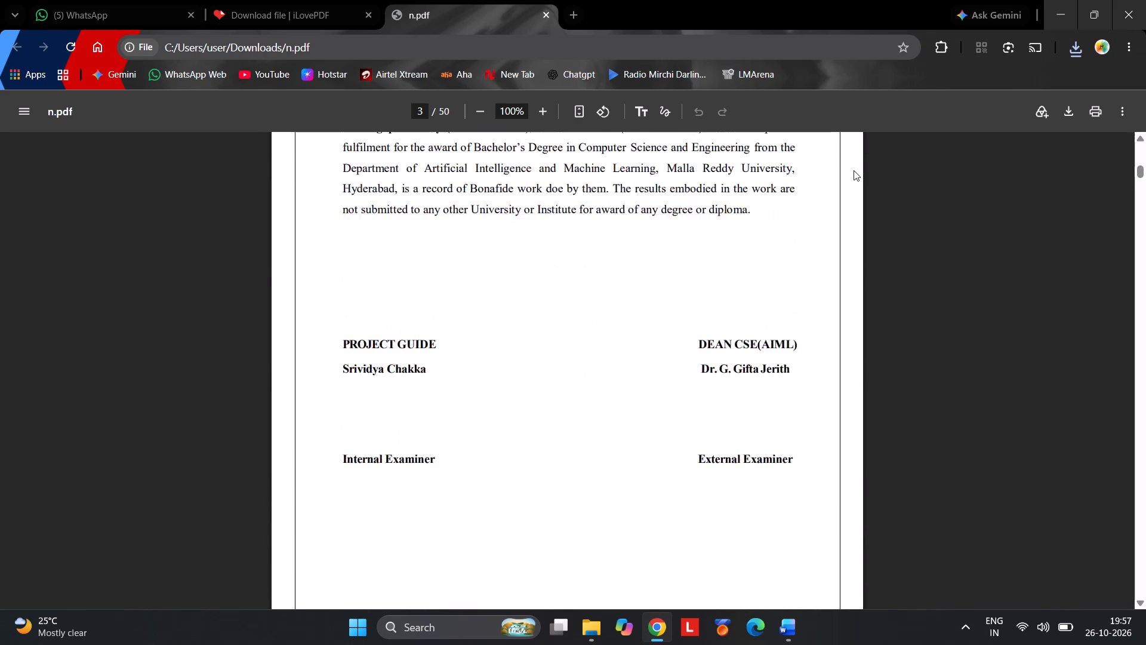
{"action": "scroll", "coordinate": [854, 170], "scroll_direction": "right", "scroll_amount": 1}
{"action": "scroll", "coordinate": [854, 170], "scroll_direction": "down", "scroll_amount": 9}
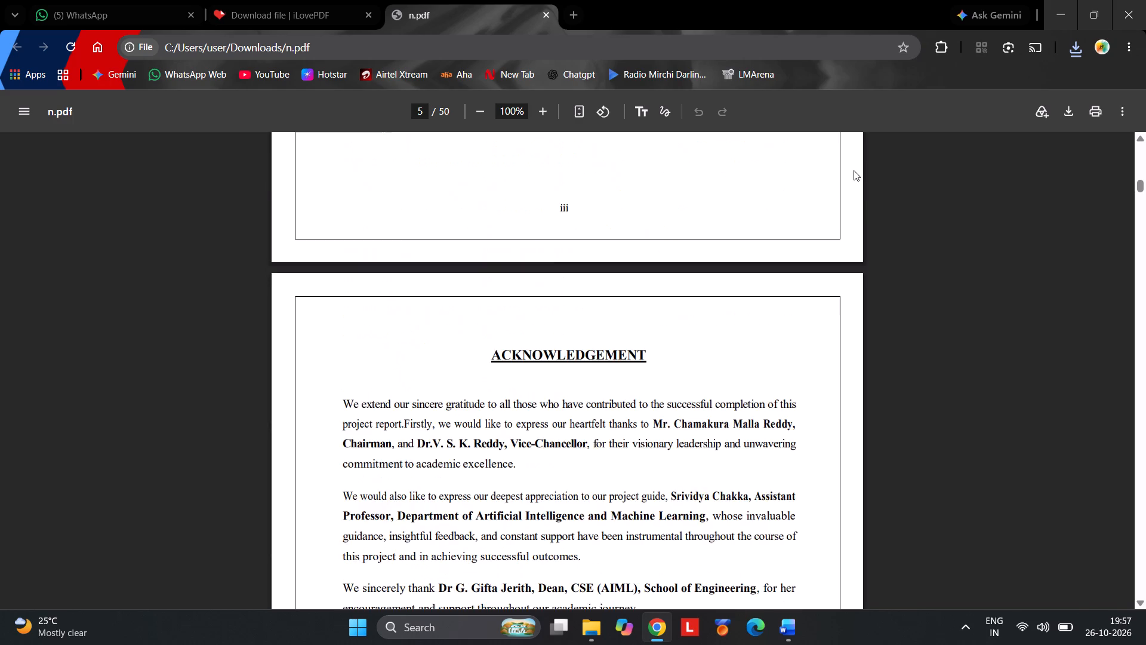
{"action": "scroll", "coordinate": [854, 170], "scroll_direction": "down", "scroll_amount": 4}
{"action": "scroll", "coordinate": [854, 170], "scroll_direction": "right", "scroll_amount": 3}
{"action": "scroll", "coordinate": [854, 170], "scroll_direction": "down", "scroll_amount": 4}
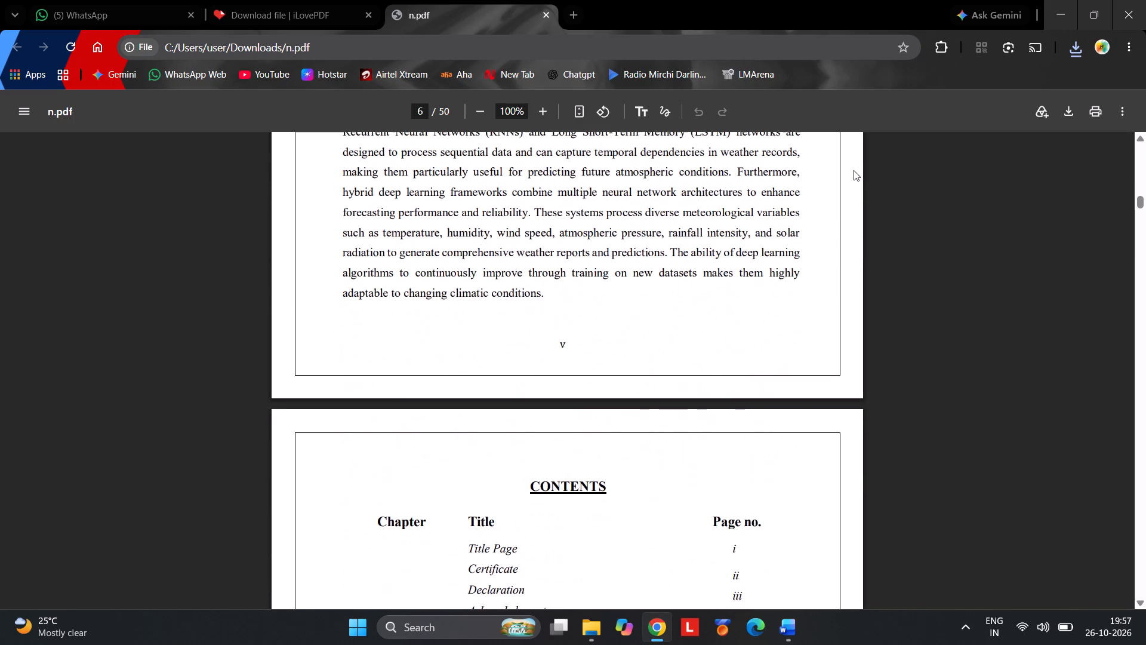
{"action": "scroll", "coordinate": [854, 170], "scroll_direction": "down", "scroll_amount": 8}
{"action": "scroll", "coordinate": [854, 170], "scroll_direction": "right", "scroll_amount": 5}
{"action": "scroll", "coordinate": [854, 170], "scroll_direction": "down", "scroll_amount": 6}
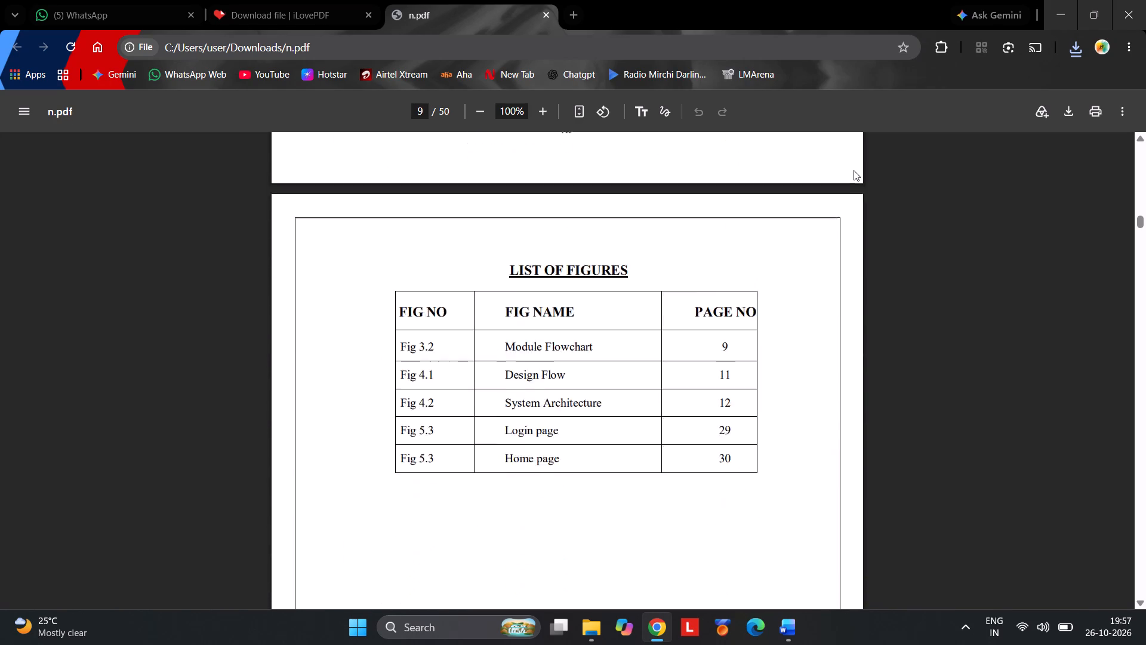
Review the PDF's chapters, code listing, summary of results, future scope and acceptance notification through to the References.
{"action": "scroll", "coordinate": [854, 170], "scroll_direction": "down", "scroll_amount": 17}
{"action": "scroll", "coordinate": [854, 170], "scroll_direction": "down", "scroll_amount": 13}
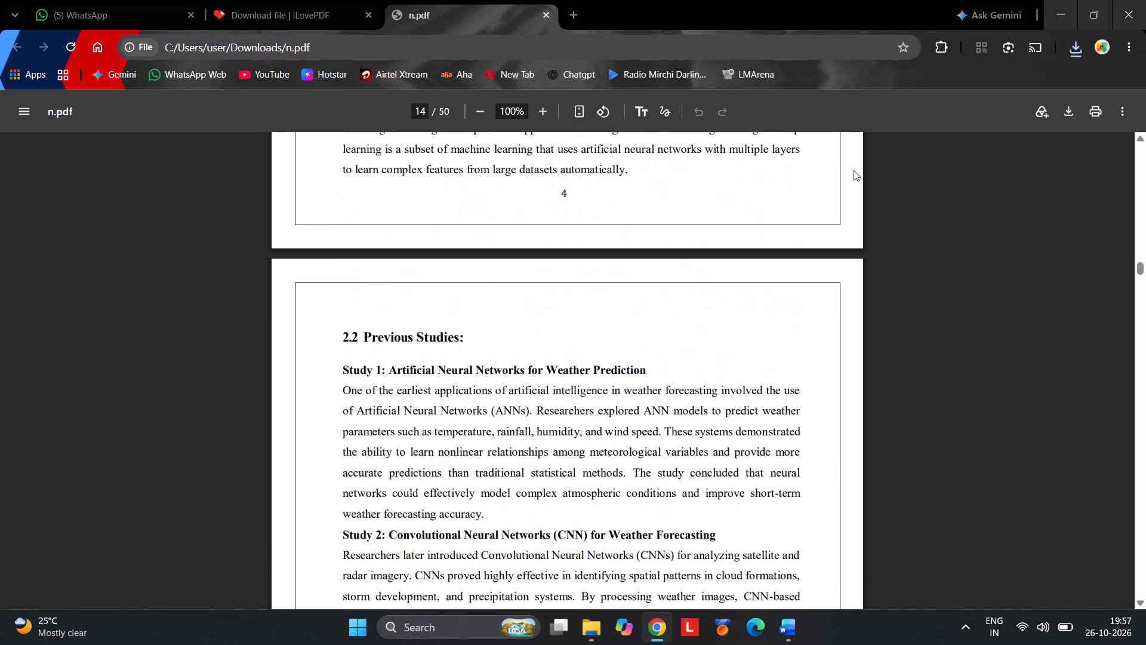
{"action": "scroll", "coordinate": [854, 170], "scroll_direction": "down", "scroll_amount": 15}
{"action": "scroll", "coordinate": [854, 170], "scroll_direction": "down", "scroll_amount": 17}
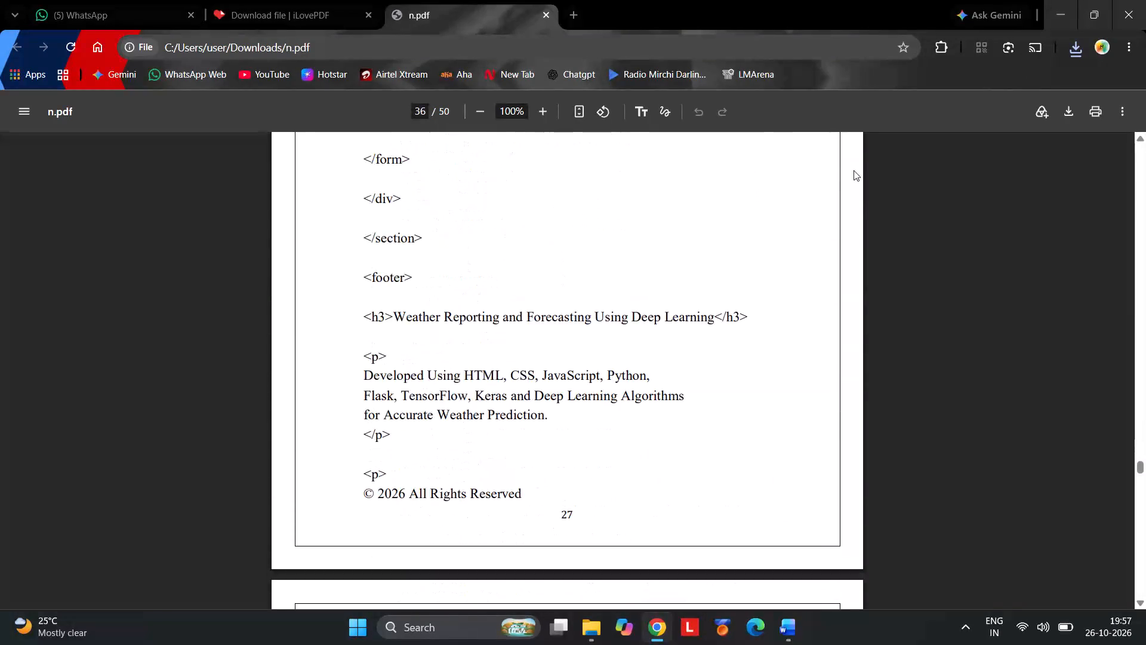
{"action": "scroll", "coordinate": [854, 170], "scroll_direction": "down", "scroll_amount": 10}
{"action": "scroll", "coordinate": [854, 170], "scroll_direction": "up", "scroll_amount": 15}
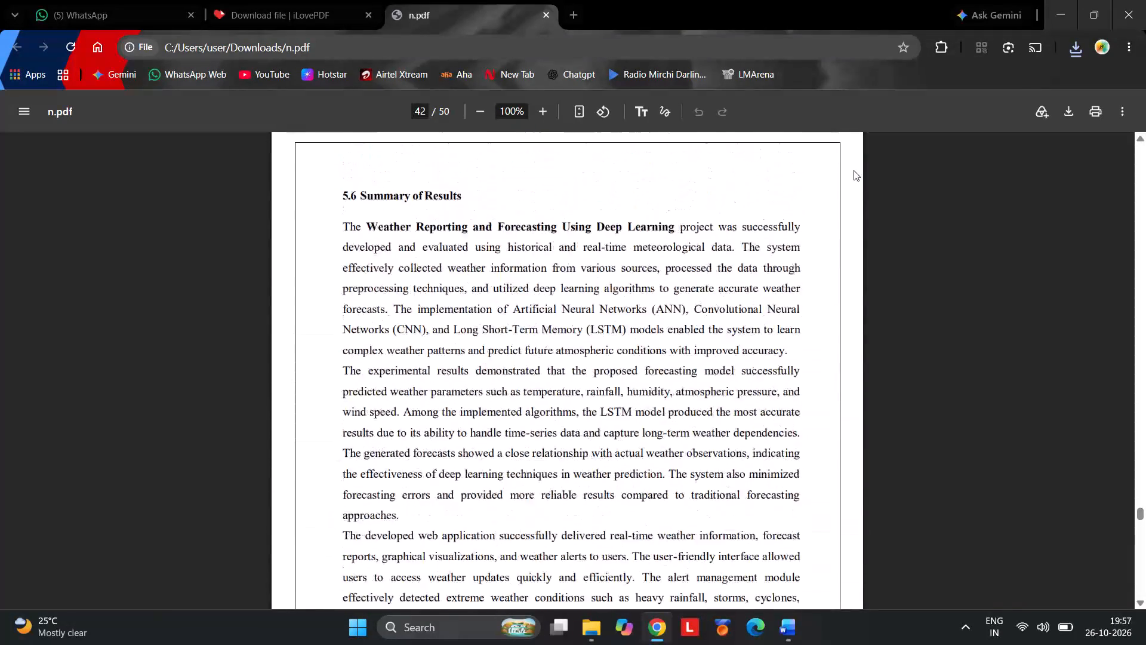
{"action": "scroll", "coordinate": [854, 170], "scroll_direction": "up", "scroll_amount": 12}
{"action": "scroll", "coordinate": [854, 170], "scroll_direction": "down", "scroll_amount": 7}
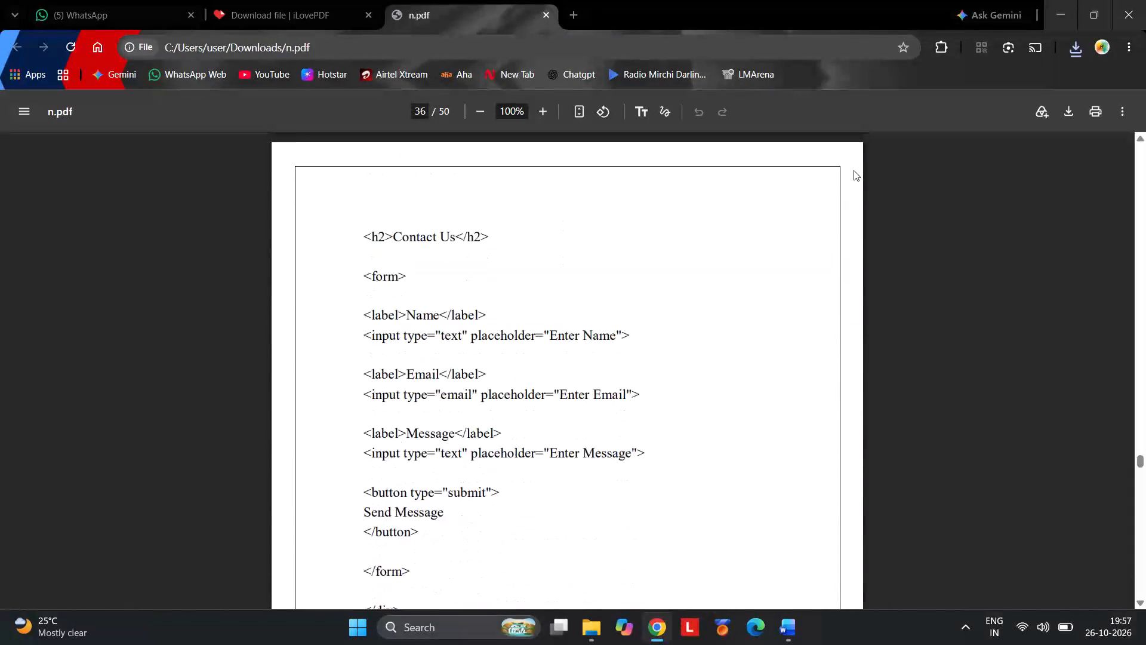
{"action": "scroll", "coordinate": [854, 170], "scroll_direction": "down", "scroll_amount": 18}
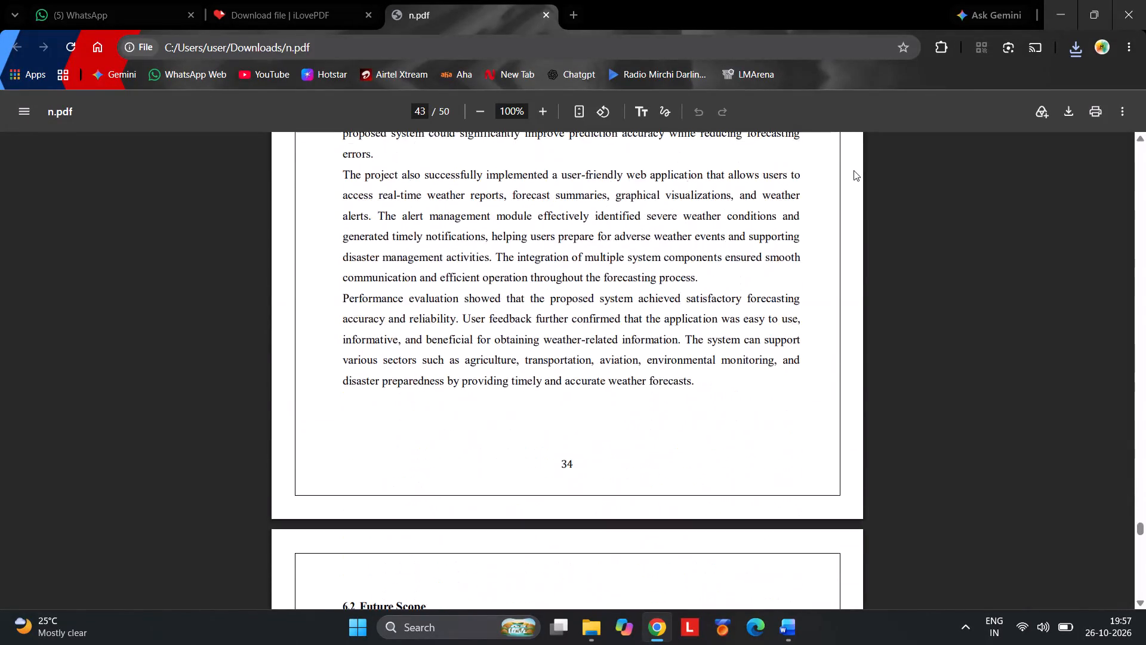
{"action": "scroll", "coordinate": [854, 170], "scroll_direction": "down", "scroll_amount": 15}
Recheck the PDF's pages backwards from the References and Acceptance Notification to the title pages at the start.
{"action": "scroll", "coordinate": [854, 170], "scroll_direction": "up", "scroll_amount": 6}
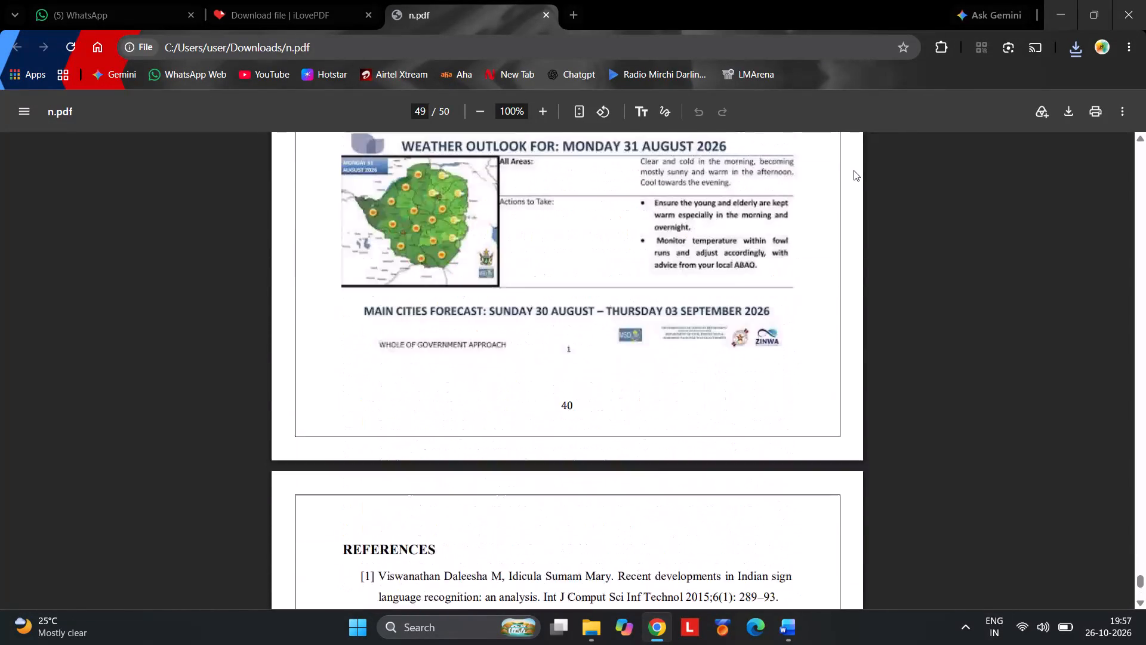
{"action": "scroll", "coordinate": [854, 170], "scroll_direction": "up", "scroll_amount": 4}
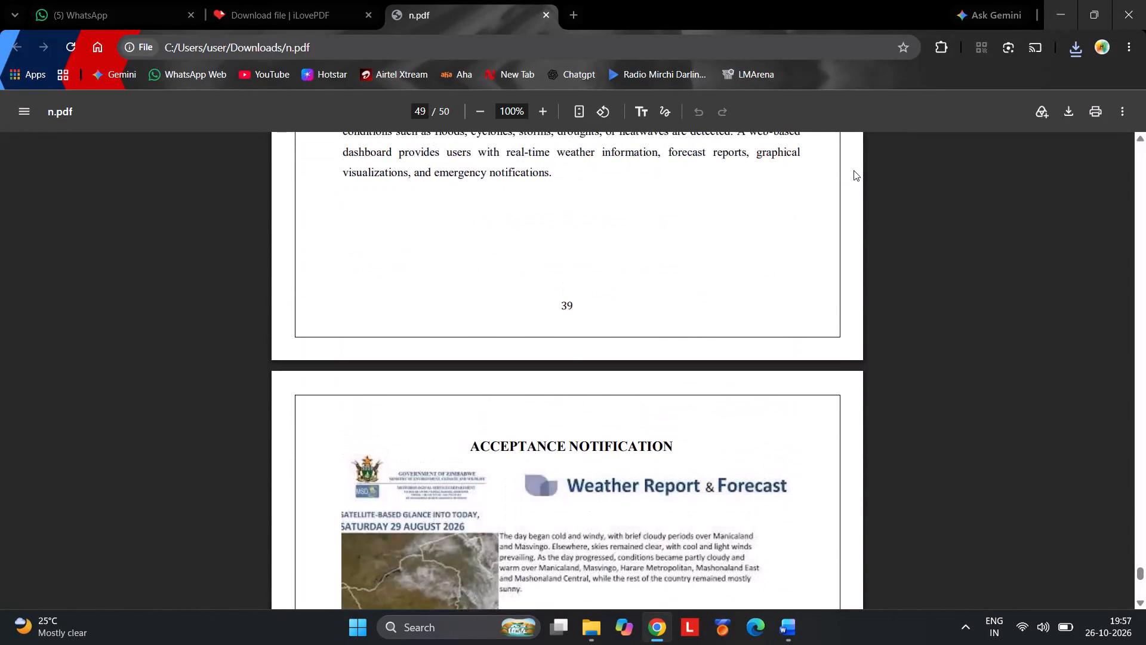
{"action": "scroll", "coordinate": [854, 170], "scroll_direction": "up", "scroll_amount": 16}
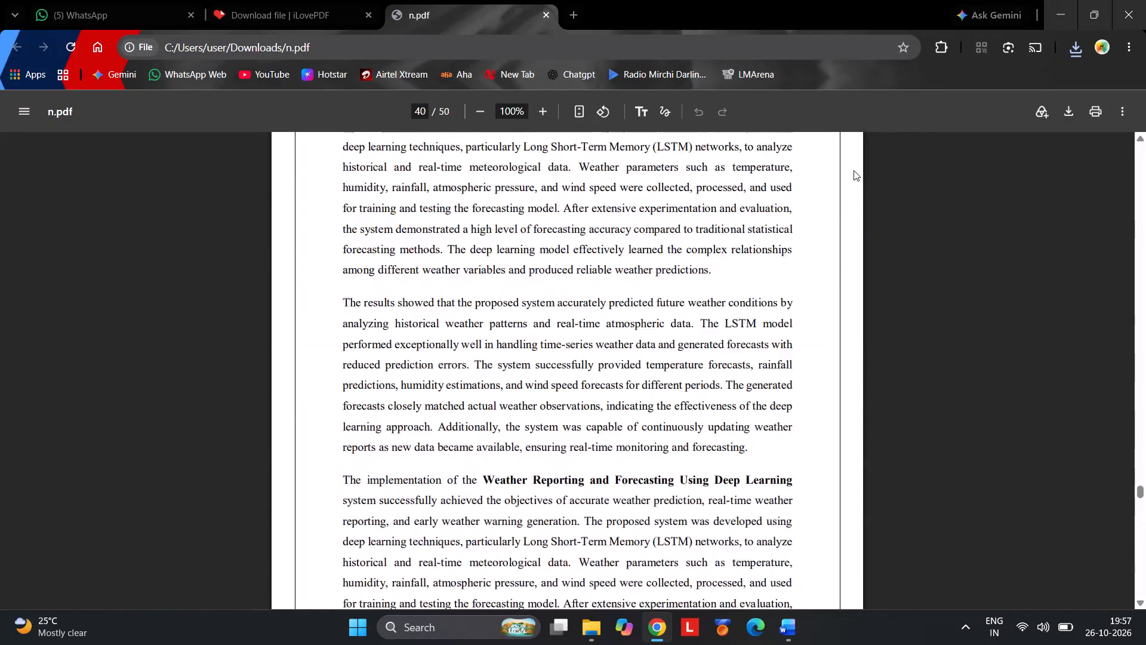
{"action": "scroll", "coordinate": [854, 170], "scroll_direction": "up", "scroll_amount": 20}
{"action": "scroll", "coordinate": [854, 170], "scroll_direction": "up", "scroll_amount": 14}
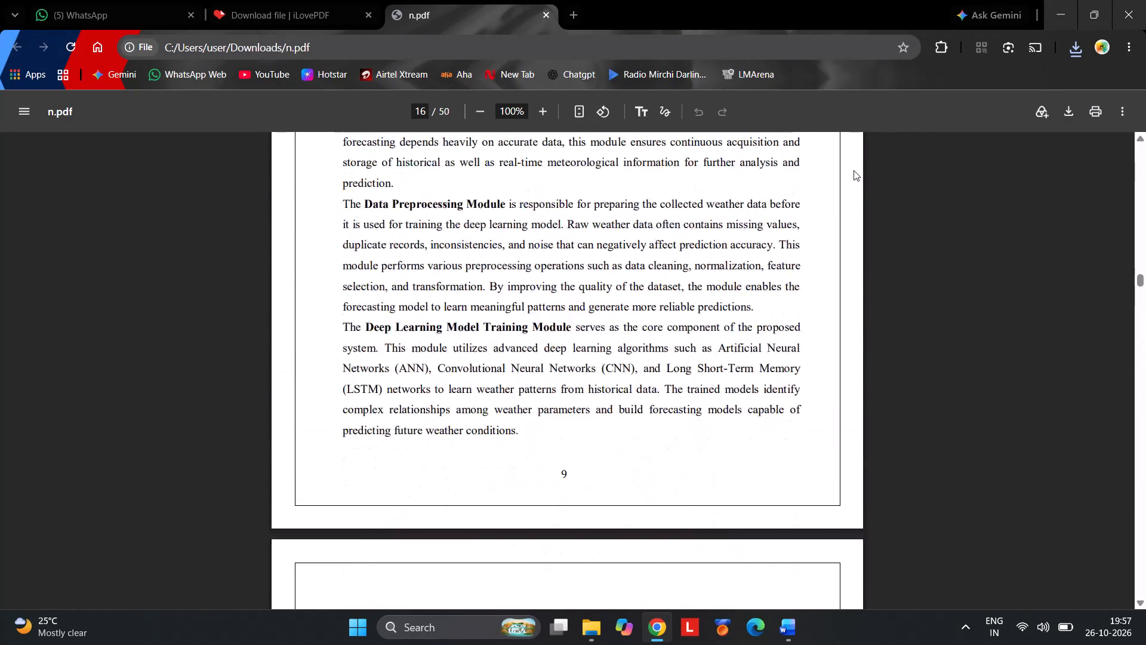
{"action": "scroll", "coordinate": [854, 170], "scroll_direction": "up", "scroll_amount": 17}
{"action": "scroll", "coordinate": [854, 170], "scroll_direction": "up", "scroll_amount": 16}
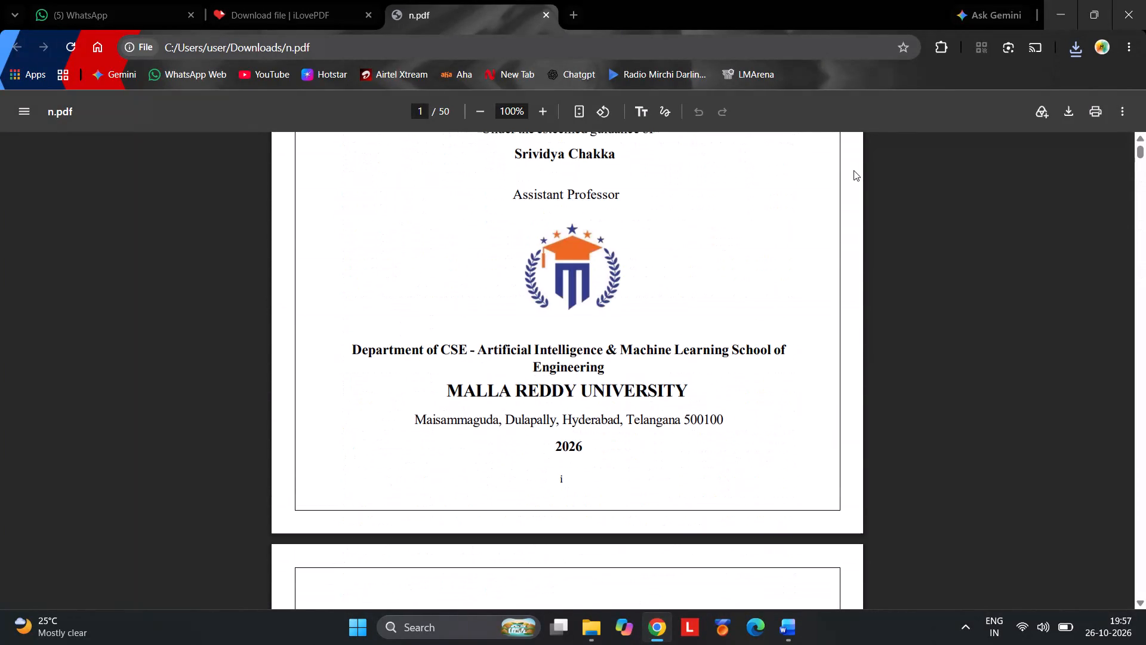
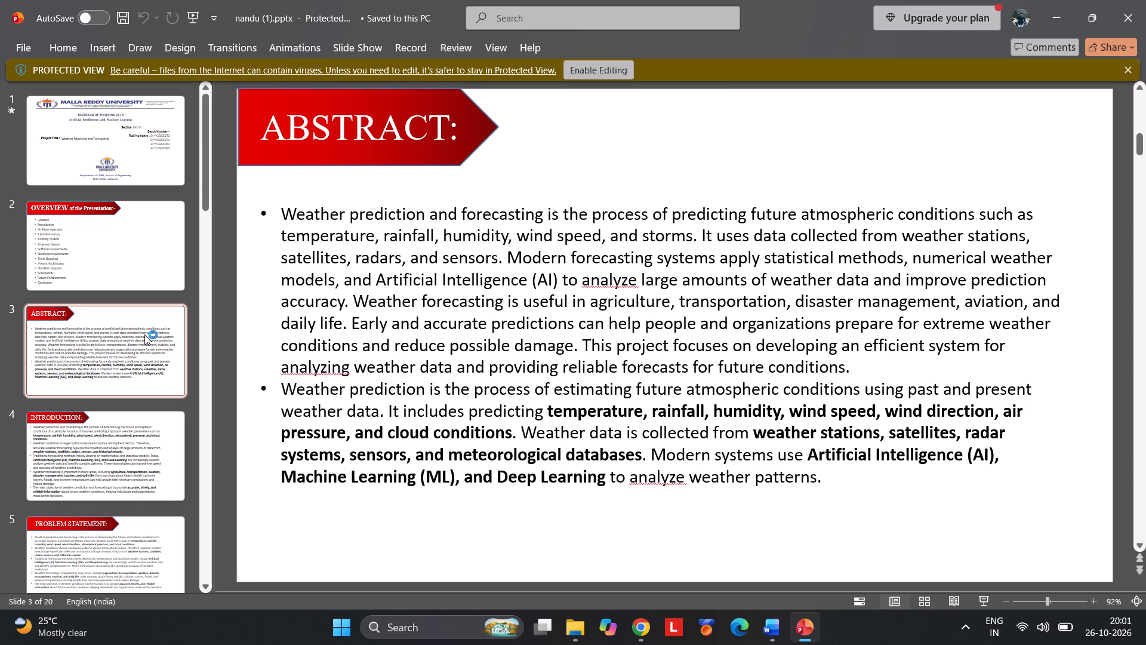
In the nandu (1).pptx presentation in PowerPoint, view the Introduction slide and look through the deck to the Screenshot - 1 slide.
{"action": "left_click", "coordinate": [140, 440]}
{"action": "scroll", "coordinate": [140, 440], "scroll_direction": "down", "scroll_amount": 11}
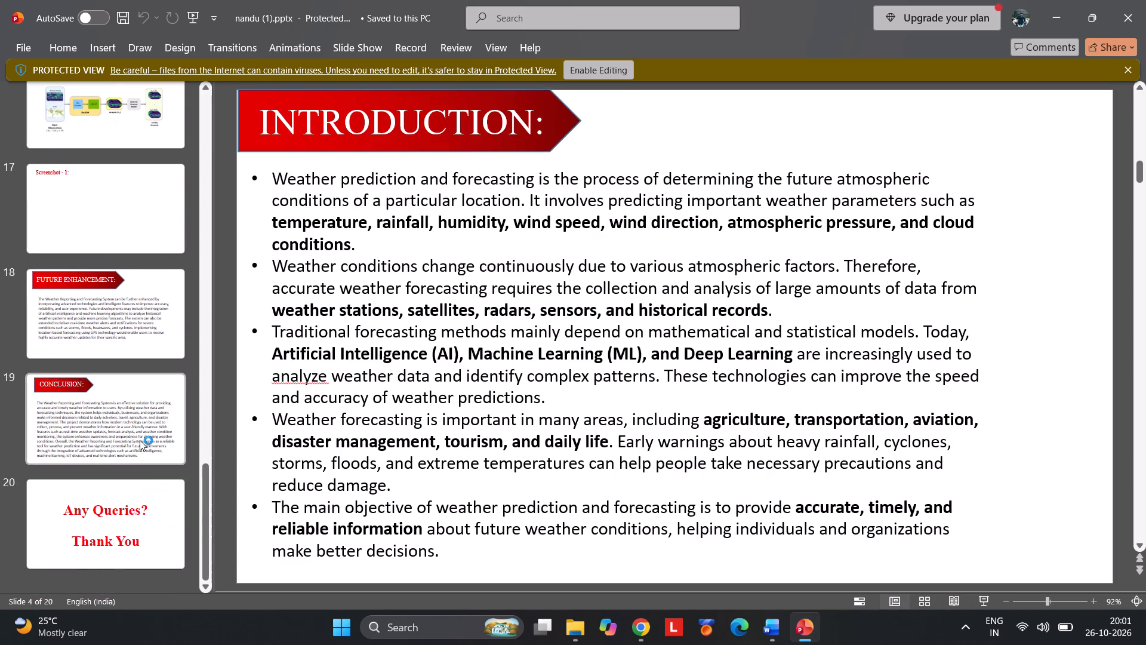
{"action": "left_click", "coordinate": [119, 223]}
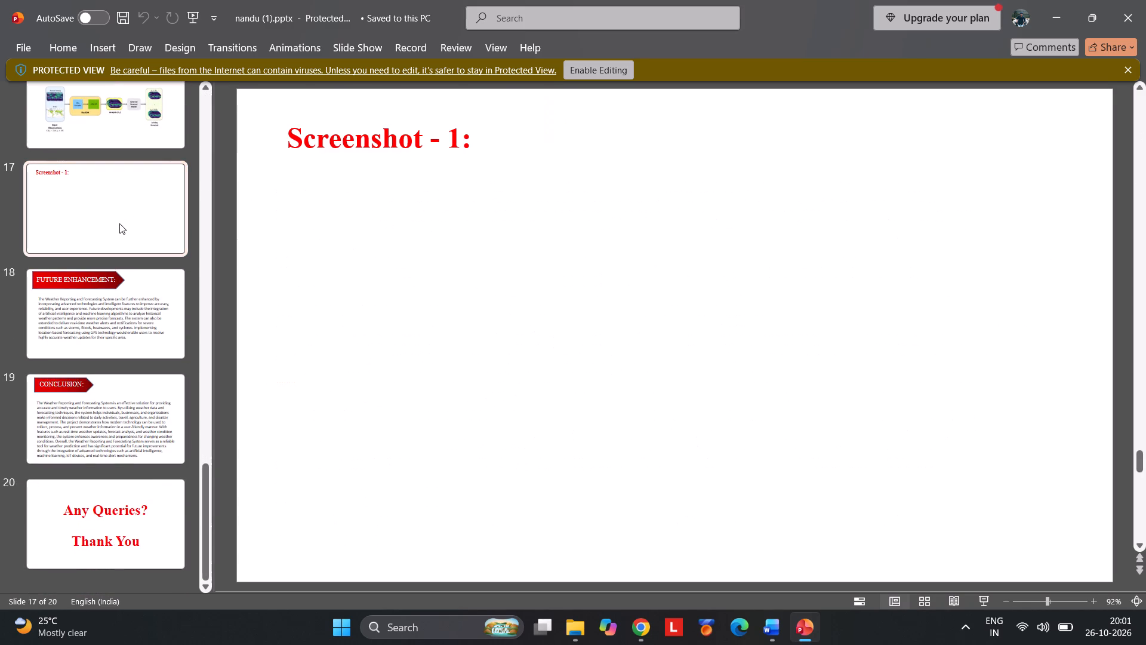
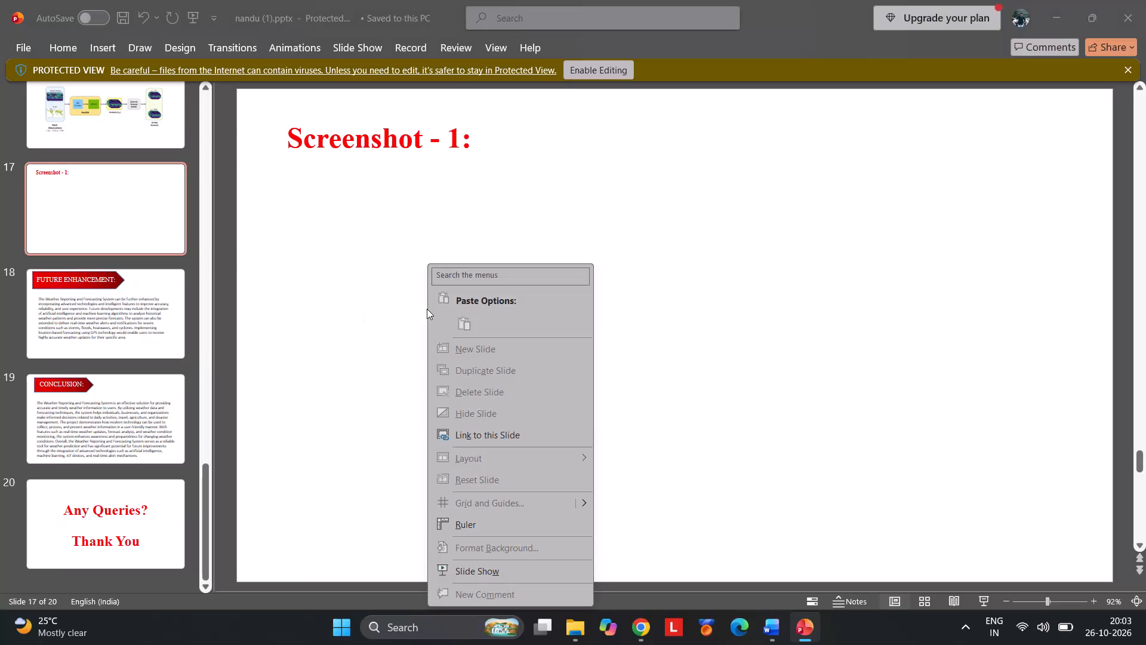
Enable editing of the nandu (1).pptx presentation opened in Protected View.
{"action": "left_click", "coordinate": [387, 314]}
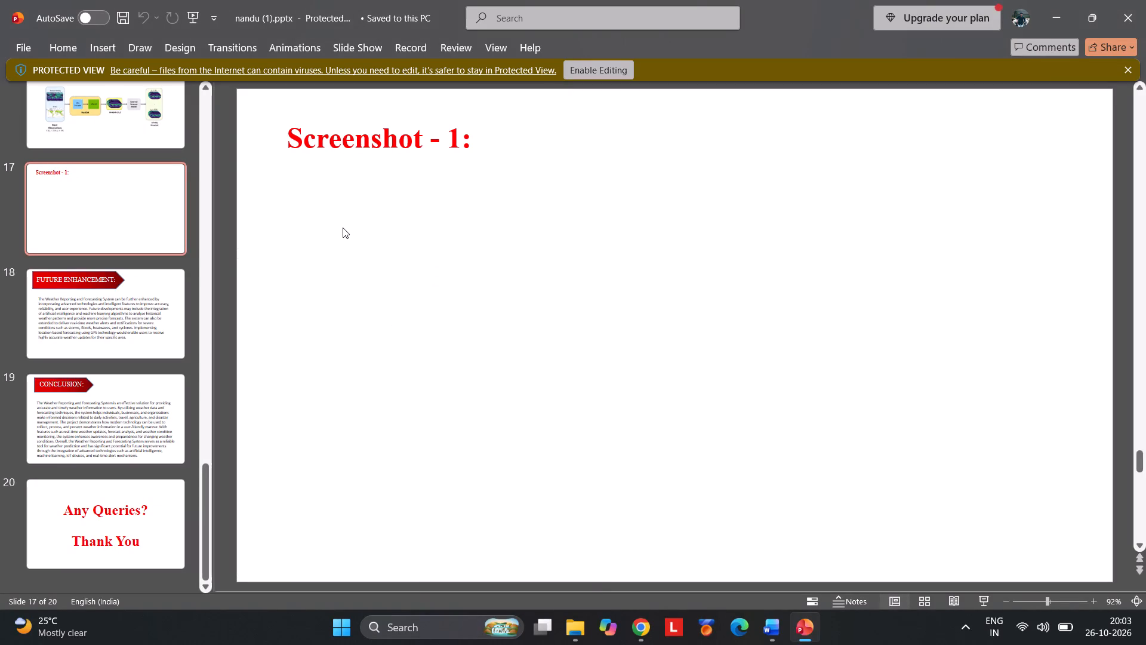
{"action": "key", "text": "ctrl+v"}
{"action": "left_click", "coordinate": [343, 228]}
{"action": "left_click", "coordinate": [595, 70]}
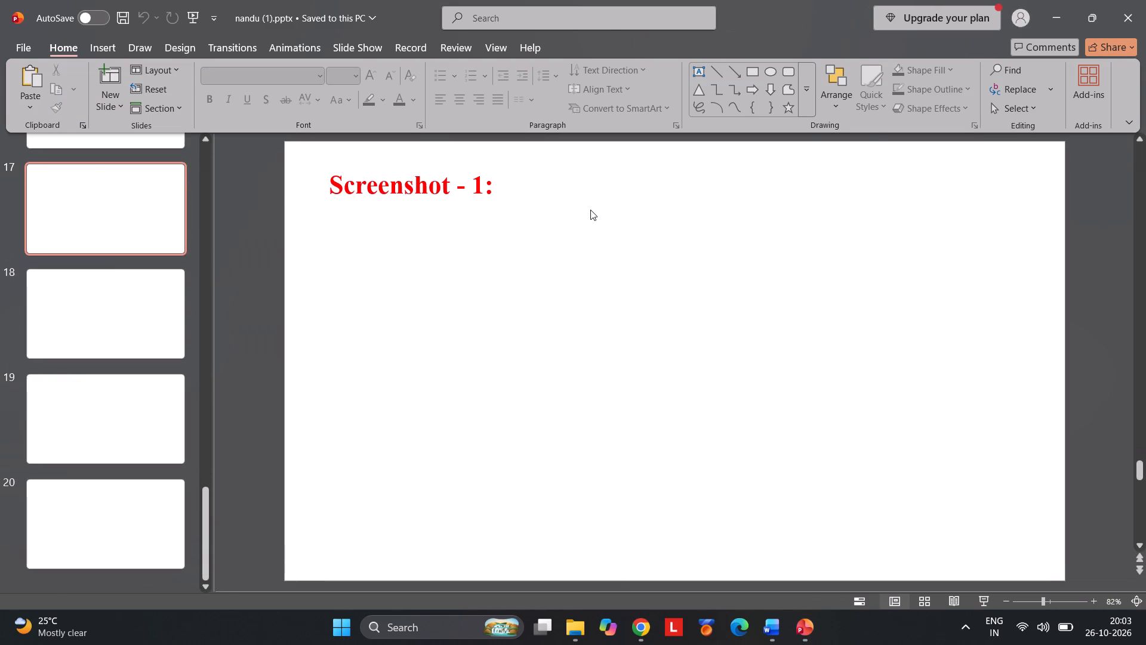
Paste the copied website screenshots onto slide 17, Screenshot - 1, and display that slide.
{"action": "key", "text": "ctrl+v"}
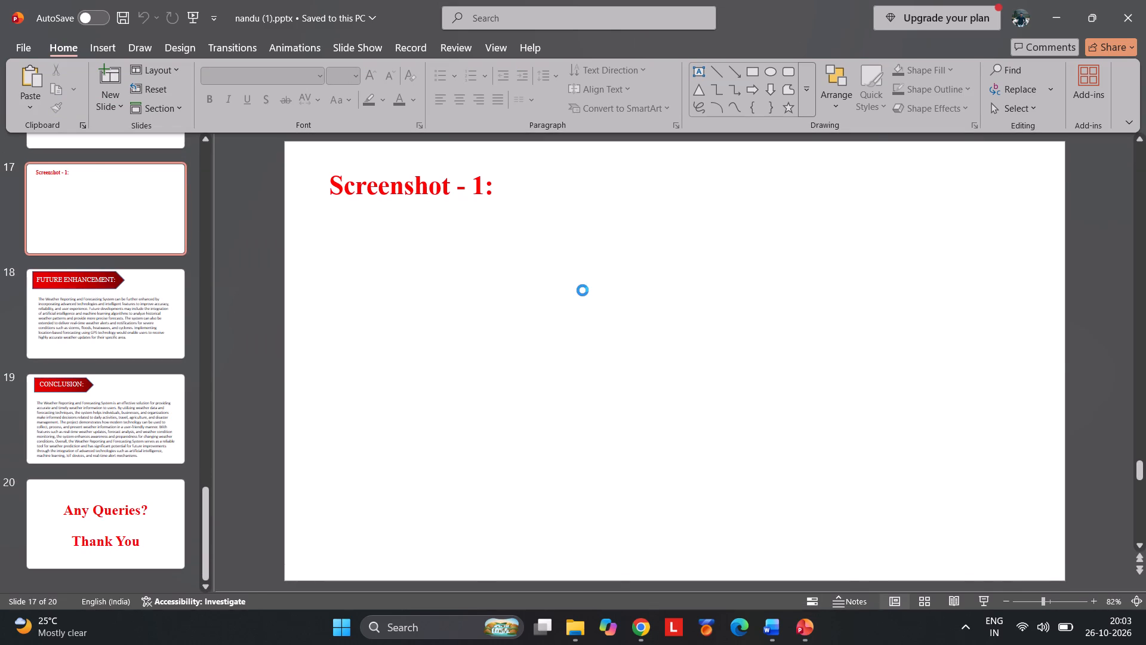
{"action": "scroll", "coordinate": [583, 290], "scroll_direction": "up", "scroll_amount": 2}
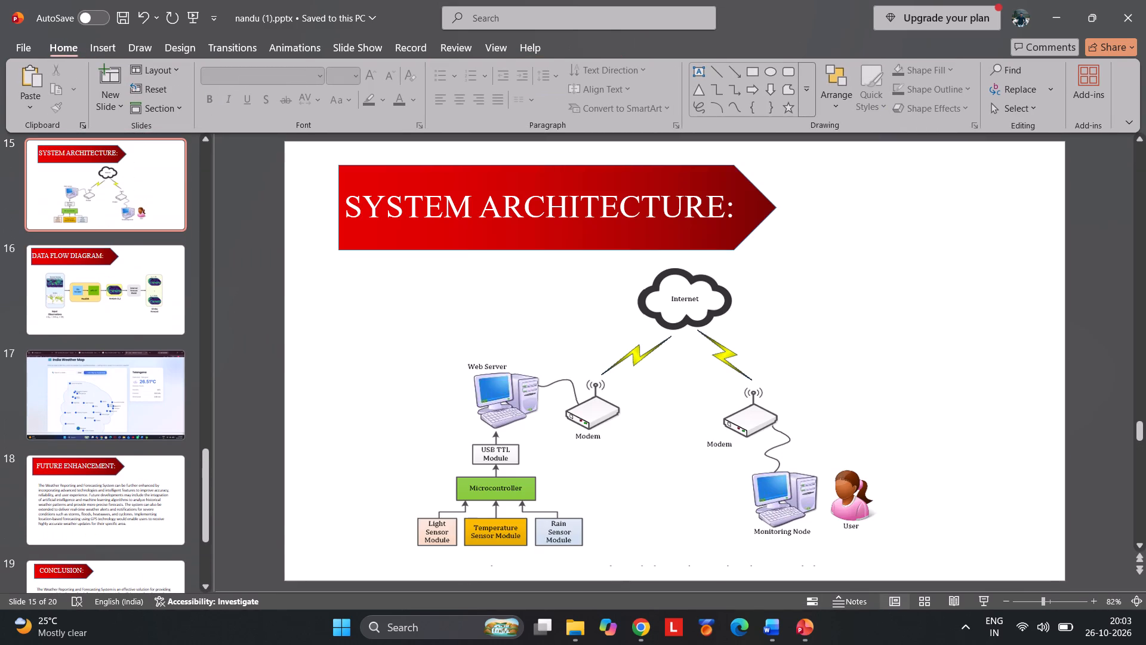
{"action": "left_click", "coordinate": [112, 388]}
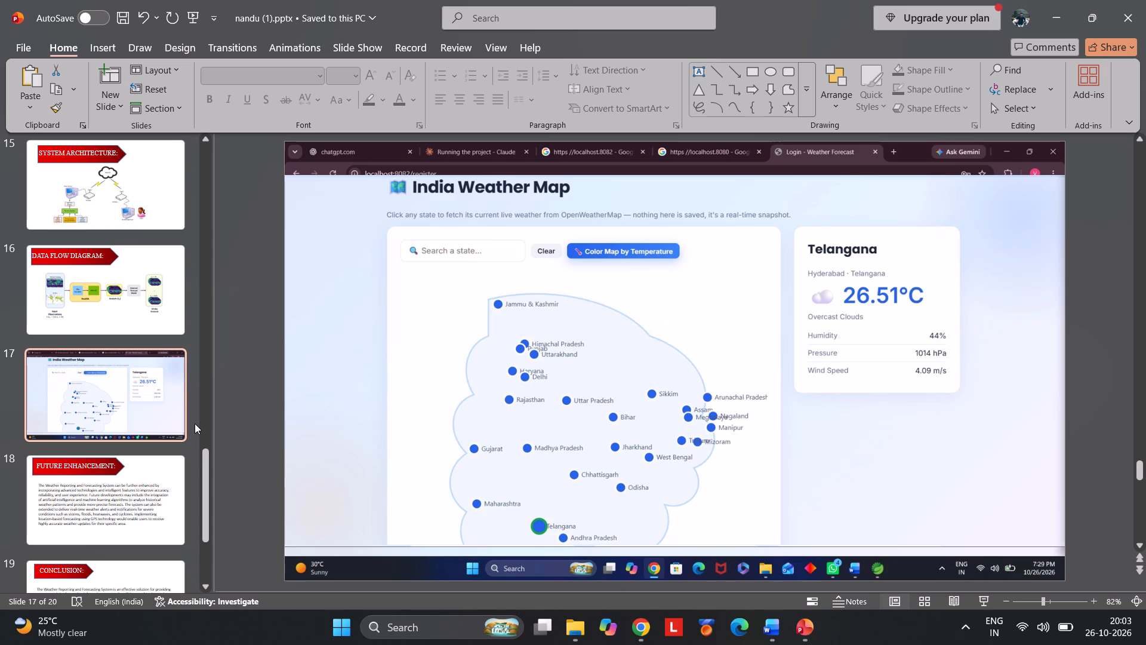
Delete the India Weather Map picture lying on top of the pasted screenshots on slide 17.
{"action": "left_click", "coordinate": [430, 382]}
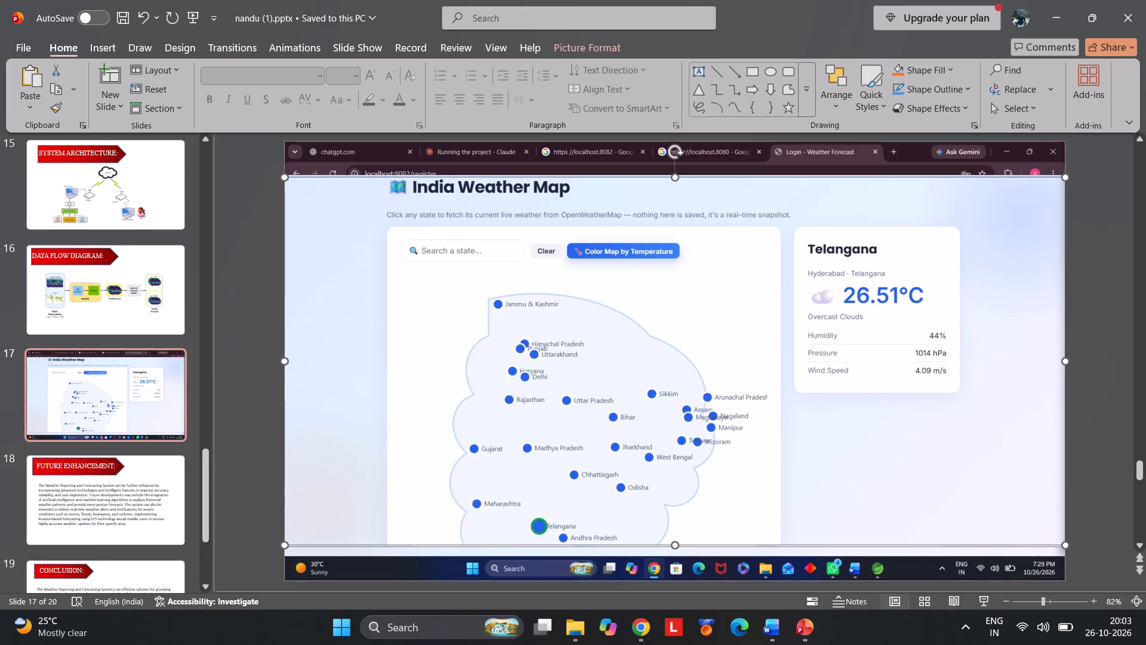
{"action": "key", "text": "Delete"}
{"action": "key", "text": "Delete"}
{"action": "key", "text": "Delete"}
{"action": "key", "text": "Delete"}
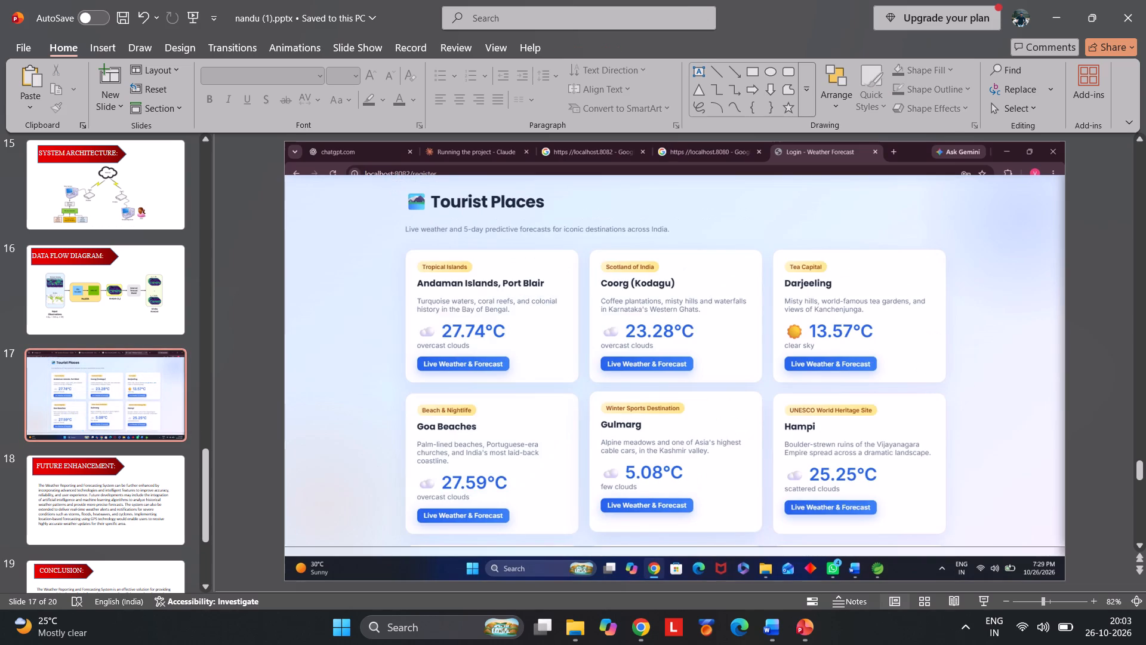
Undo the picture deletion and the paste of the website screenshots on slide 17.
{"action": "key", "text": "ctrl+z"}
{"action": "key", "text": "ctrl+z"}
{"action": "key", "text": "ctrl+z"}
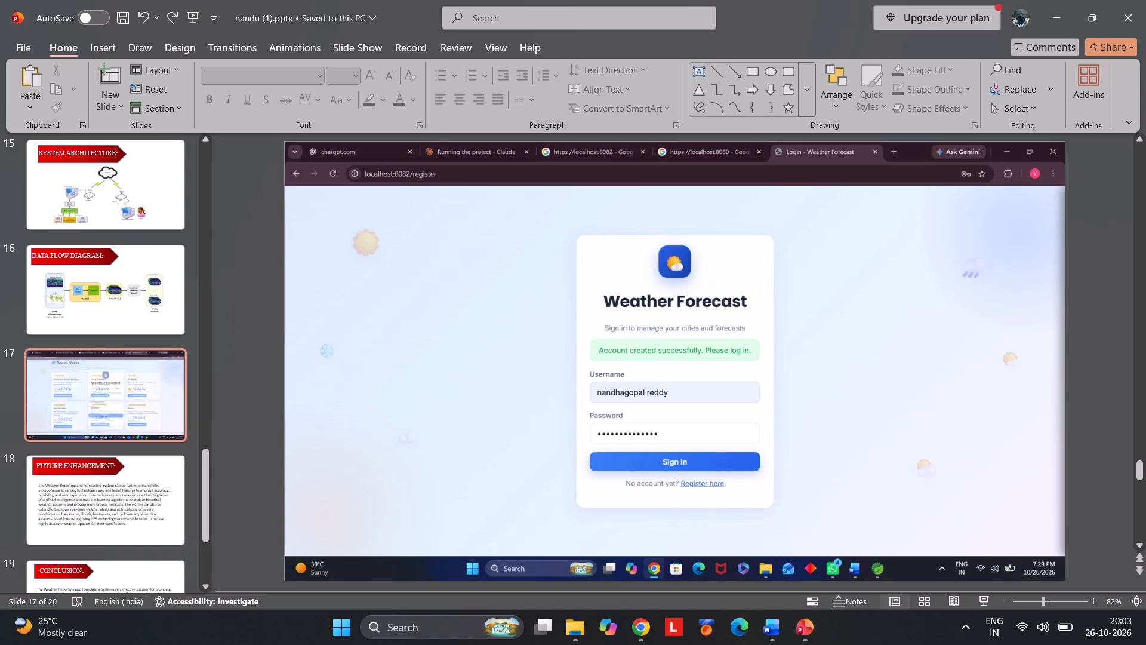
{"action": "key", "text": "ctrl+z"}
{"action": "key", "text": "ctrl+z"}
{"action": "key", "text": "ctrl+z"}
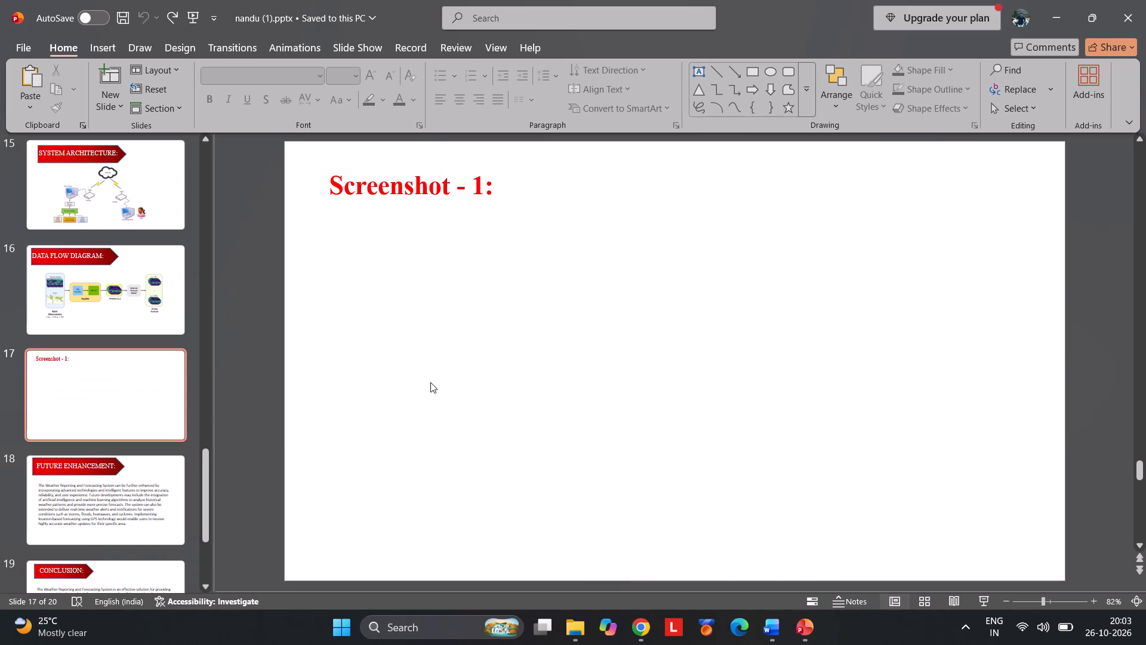
Insert WhatsApp Image 2026-10-26 at 7.45.21 PM (1).jpeg from Downloads onto the Screenshot - 1 slide.
{"action": "left_click", "coordinate": [113, 51]}
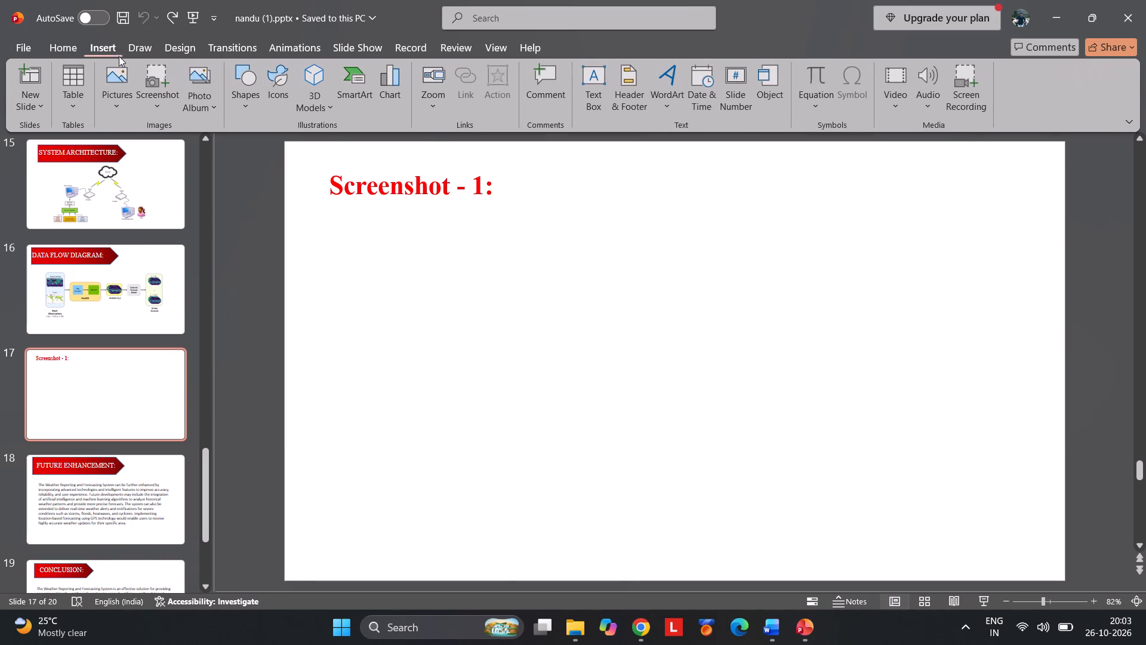
{"action": "left_click", "coordinate": [122, 72]}
{"action": "left_click", "coordinate": [151, 148]}
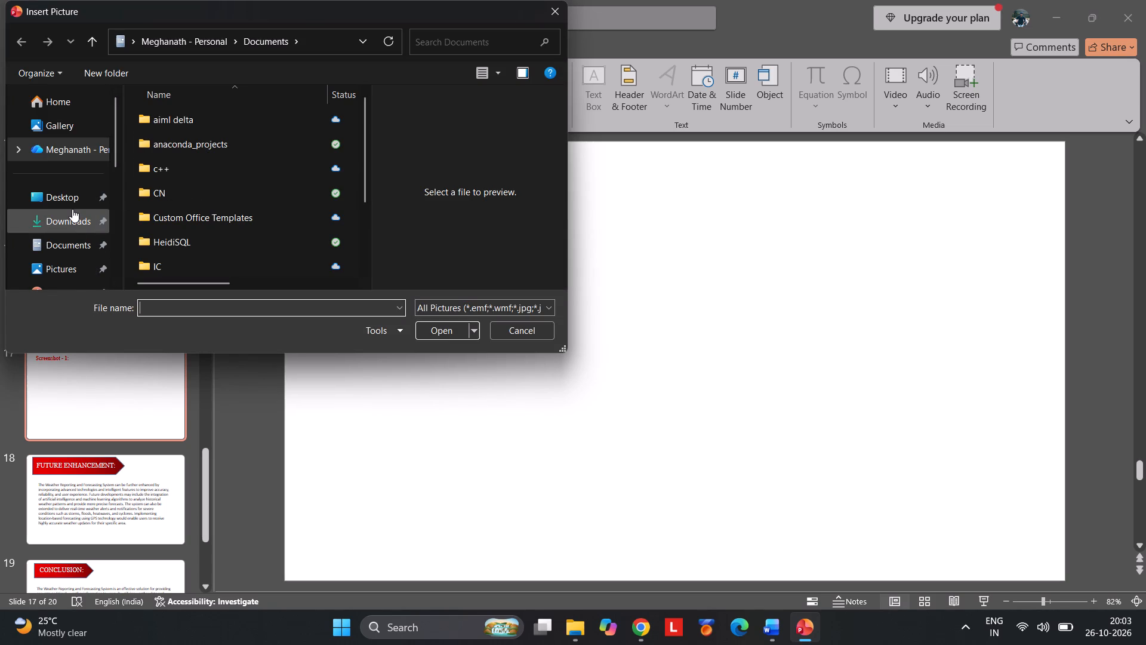
{"action": "left_click", "coordinate": [72, 209]}
{"action": "double_click", "coordinate": [183, 140]}
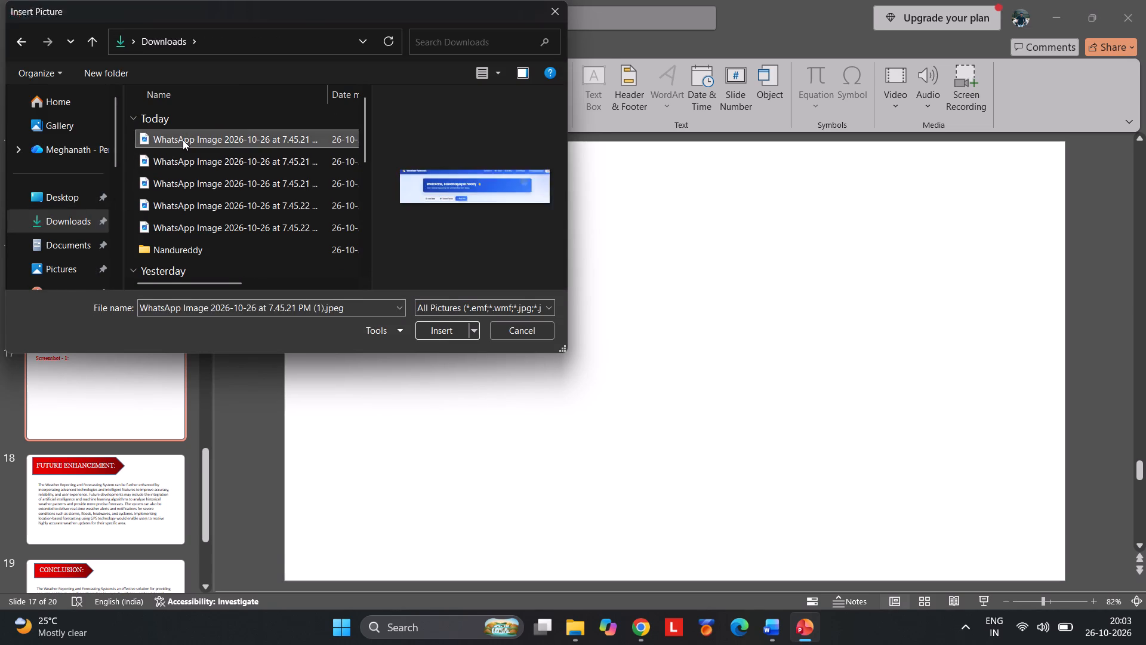
Shrink the inserted dashboard picture to about 6.67 by 29.57 cm and position it below the Screenshot - 1 heading.
{"action": "left_click_drag", "start_coordinate": [466, 308], "coordinate": [470, 276]}
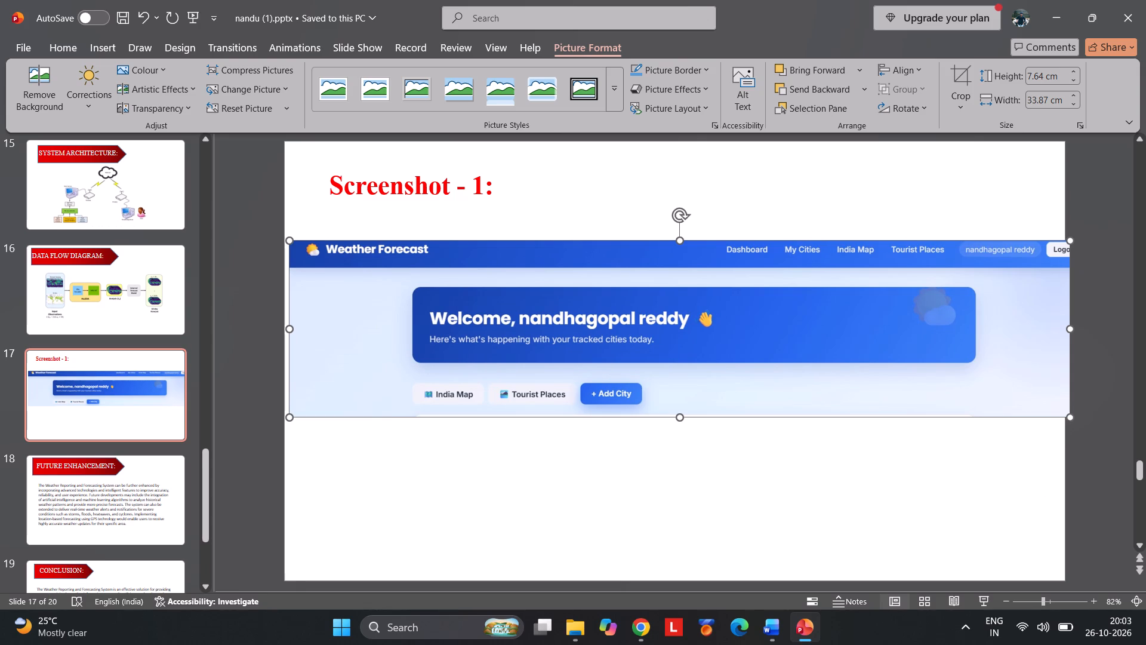
{"action": "left_click_drag", "start_coordinate": [1070, 416], "coordinate": [976, 371]}
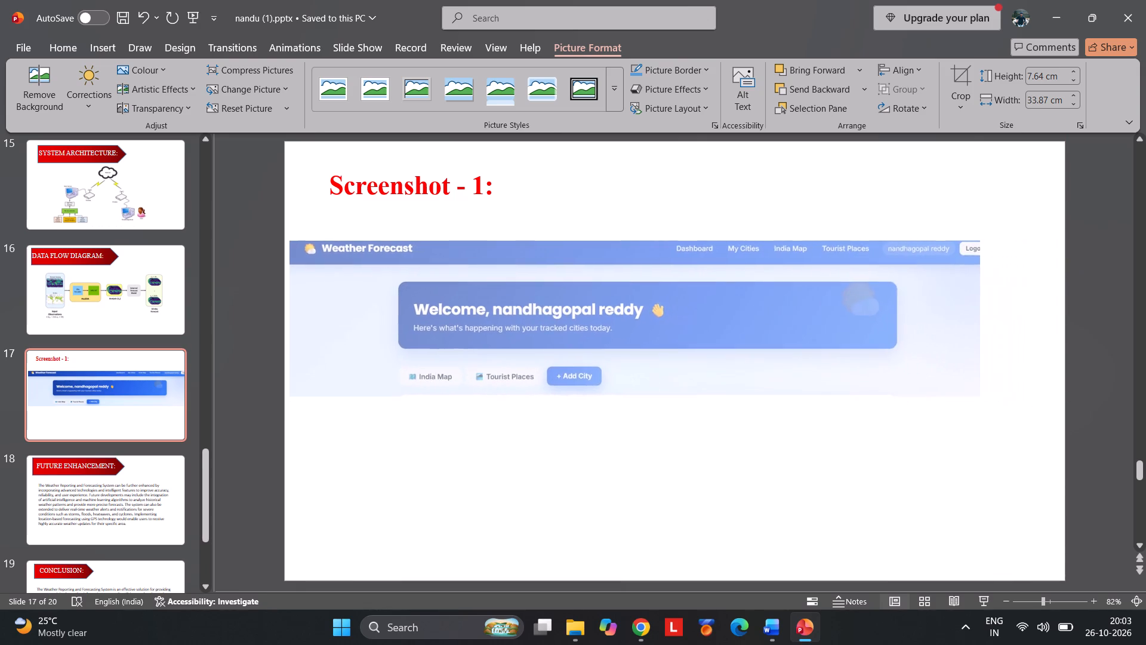
{"action": "left_click_drag", "start_coordinate": [976, 371], "coordinate": [971, 363]}
{"action": "left_click_drag", "start_coordinate": [740, 354], "coordinate": [768, 342]}
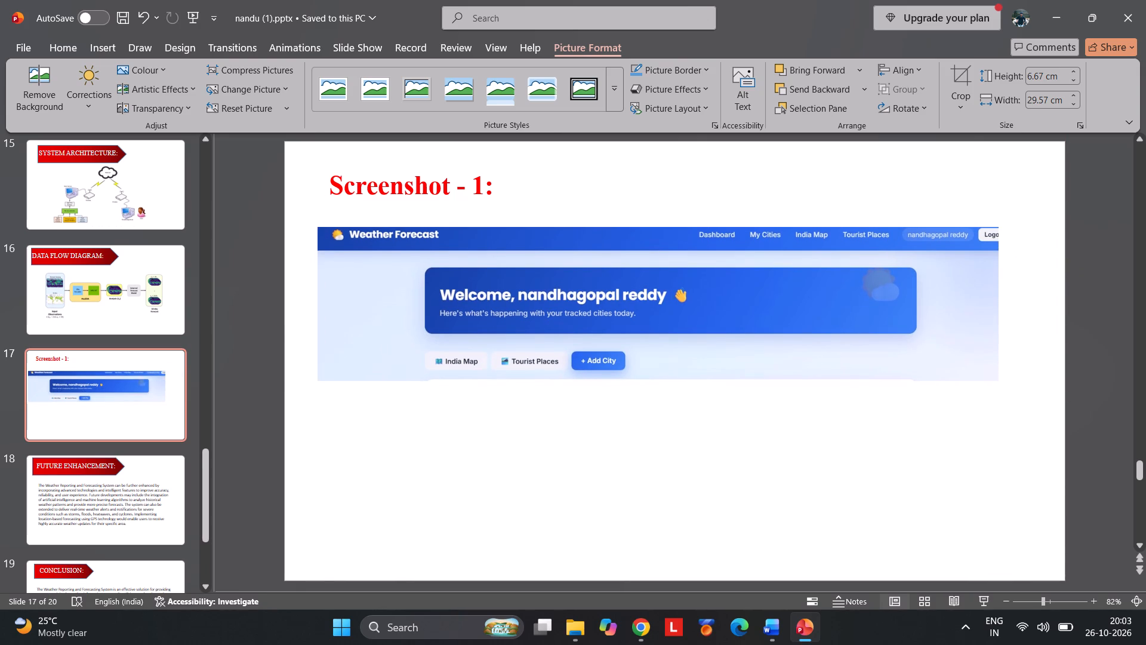
{"action": "left_click_drag", "start_coordinate": [768, 342], "coordinate": [777, 371]}
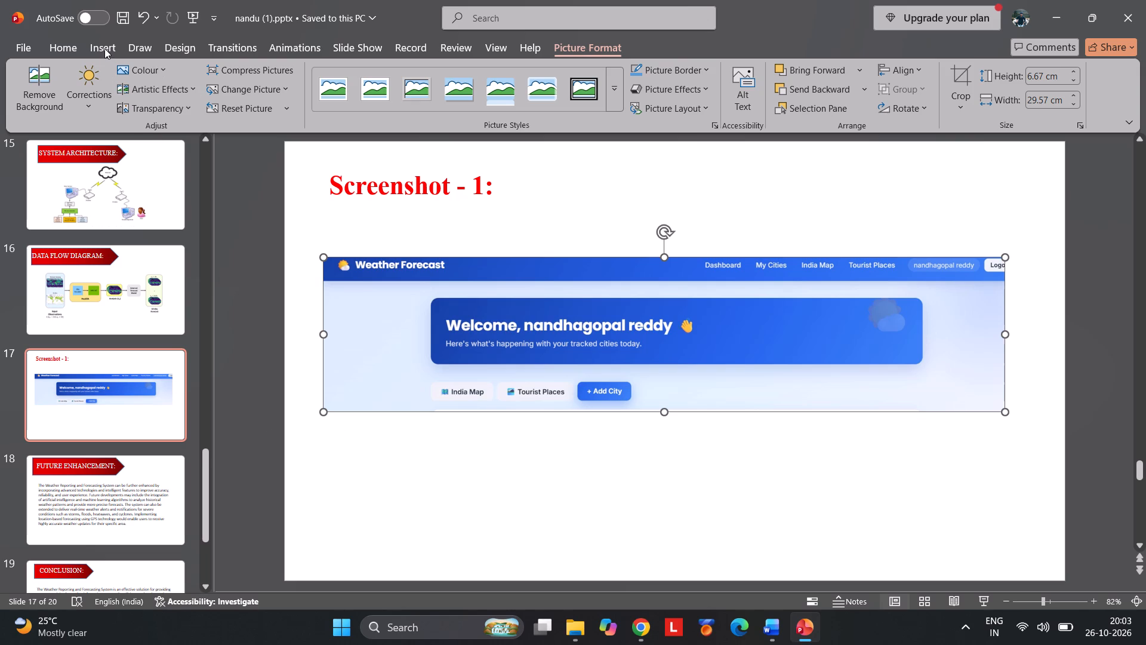
Add a new blank slide directly after the Screenshot - 1 slide.
{"action": "right_click", "coordinate": [186, 442]}
{"action": "left_click", "coordinate": [167, 424]}
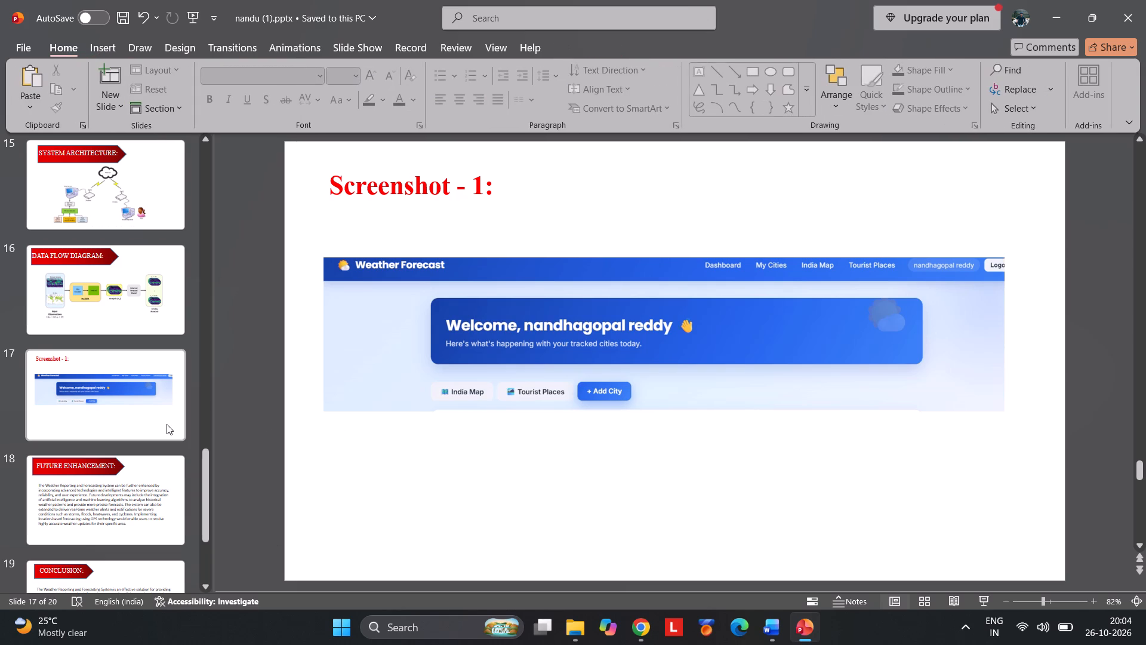
{"action": "right_click", "coordinate": [190, 449]}
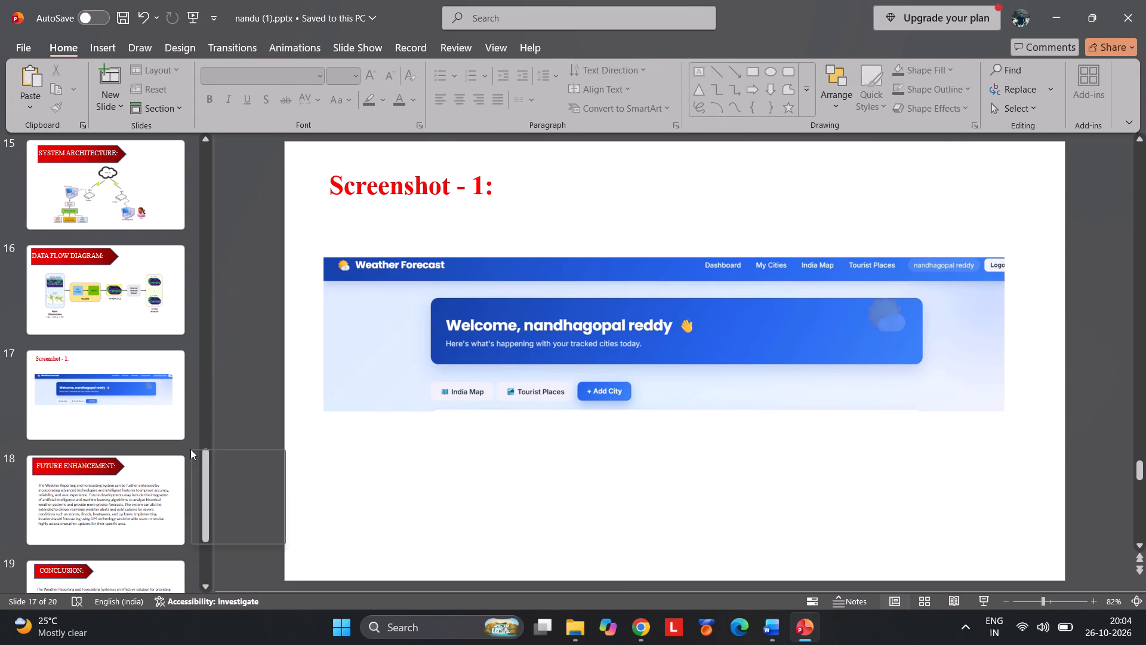
{"action": "left_click", "coordinate": [232, 514]}
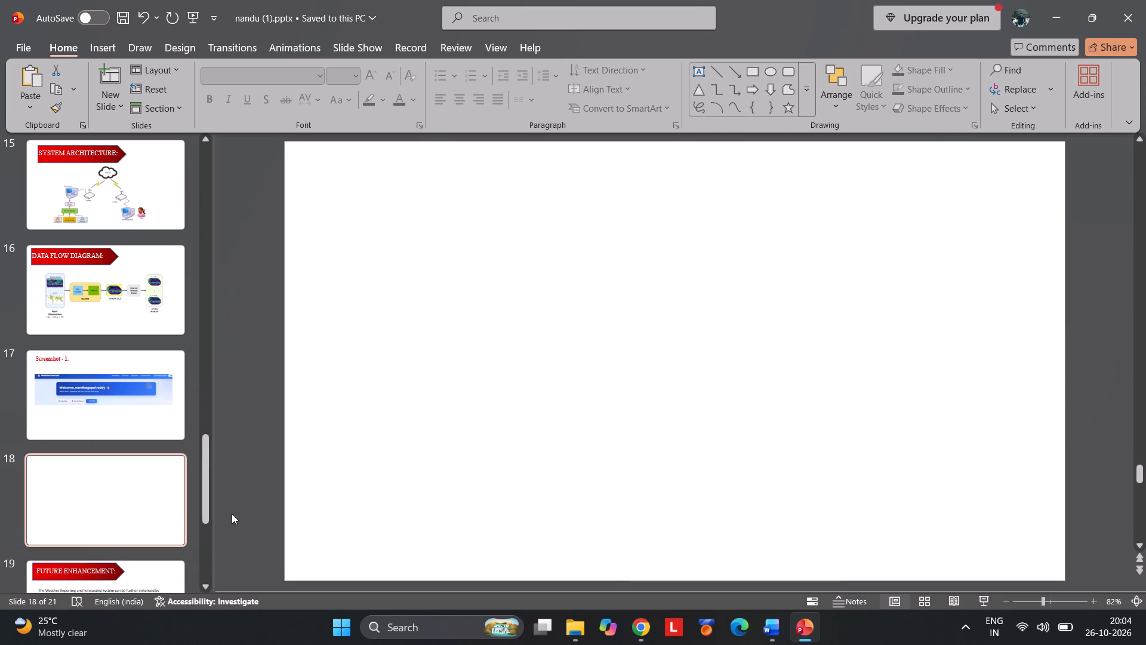
Insert the second WhatsApp image listed under Today in Downloads onto the blank slide 18.
{"action": "left_click", "coordinate": [110, 48]}
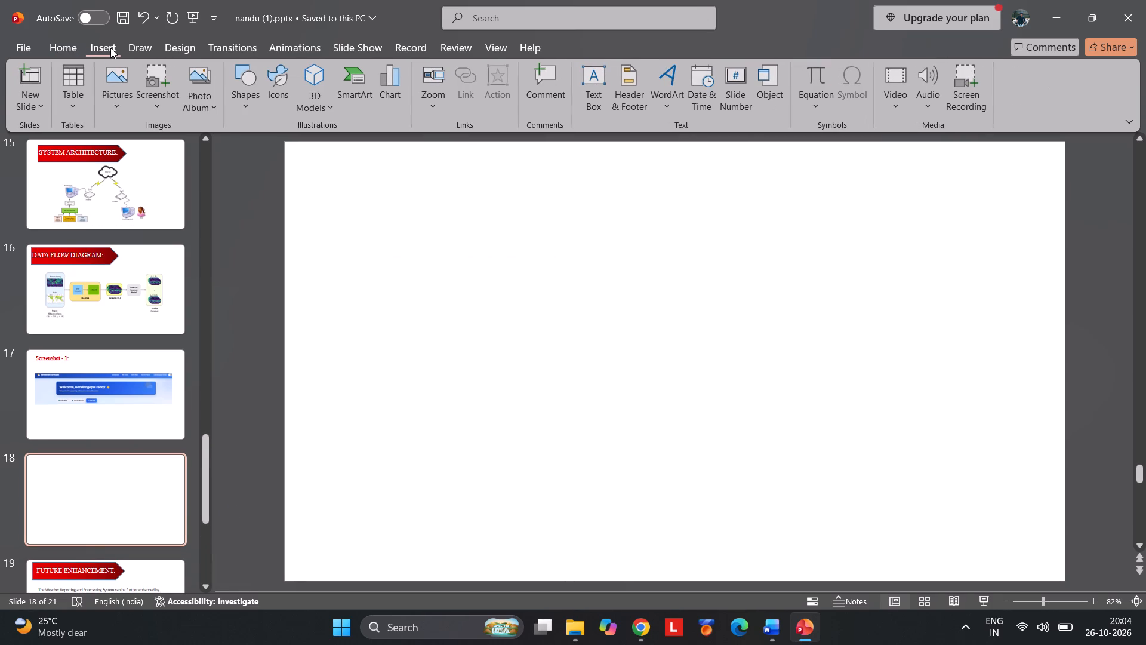
{"action": "left_click", "coordinate": [127, 81]}
{"action": "left_click", "coordinate": [142, 150]}
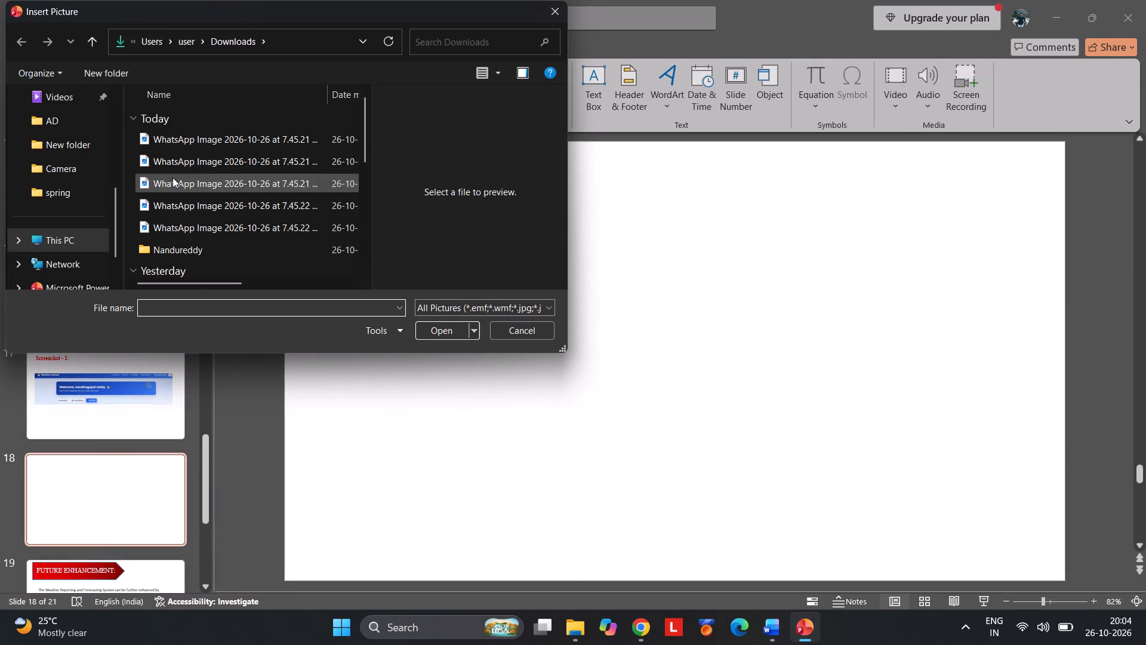
{"action": "double_click", "coordinate": [174, 154]}
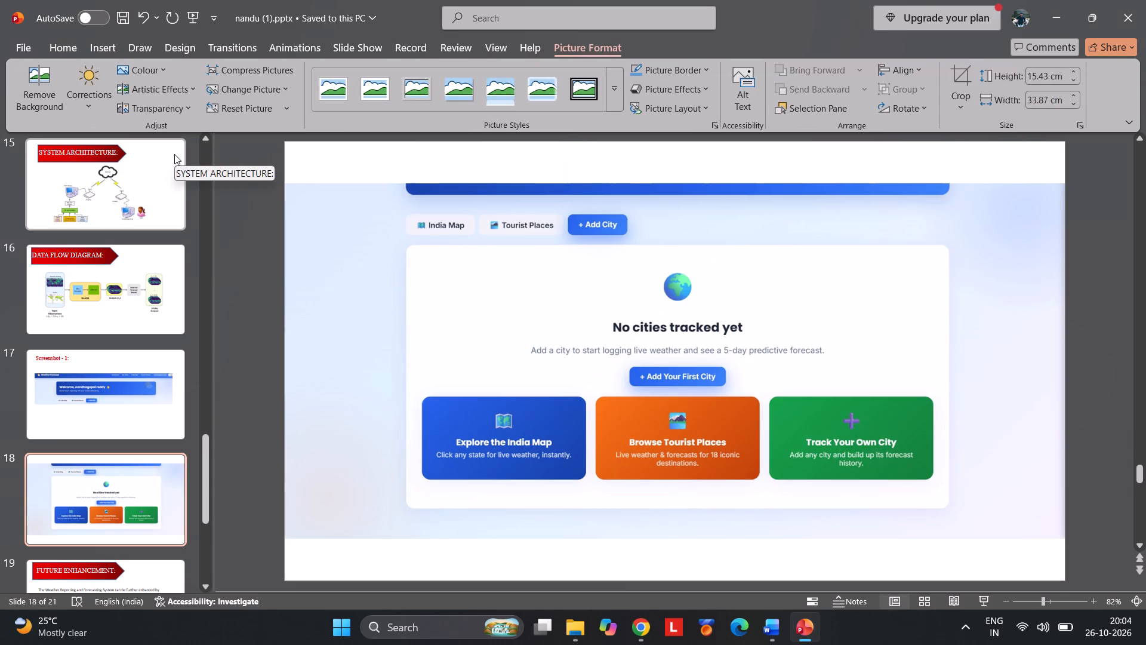
Add a new blank slide directly after slide 18, the one with the no-cities-tracked screenshot.
{"action": "right_click", "coordinate": [189, 549]}
{"action": "left_click", "coordinate": [227, 521]}
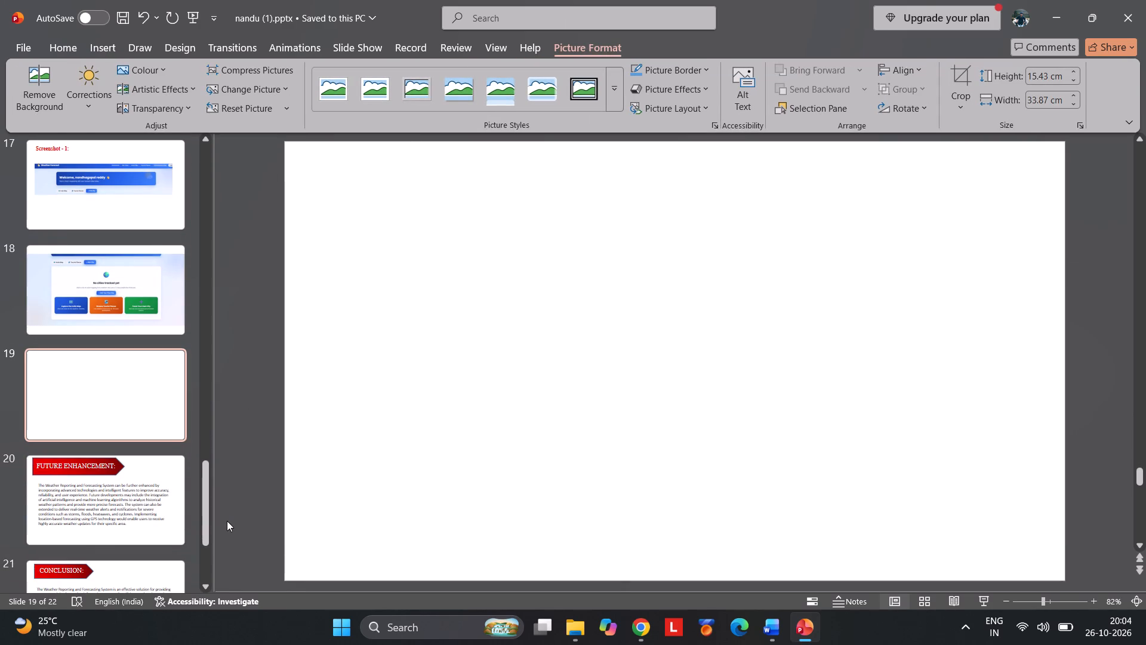
Insert the Weather Forecast login page screenshot from the Downloads folder on this device onto the blank slide 19.
{"action": "left_click", "coordinate": [107, 42]}
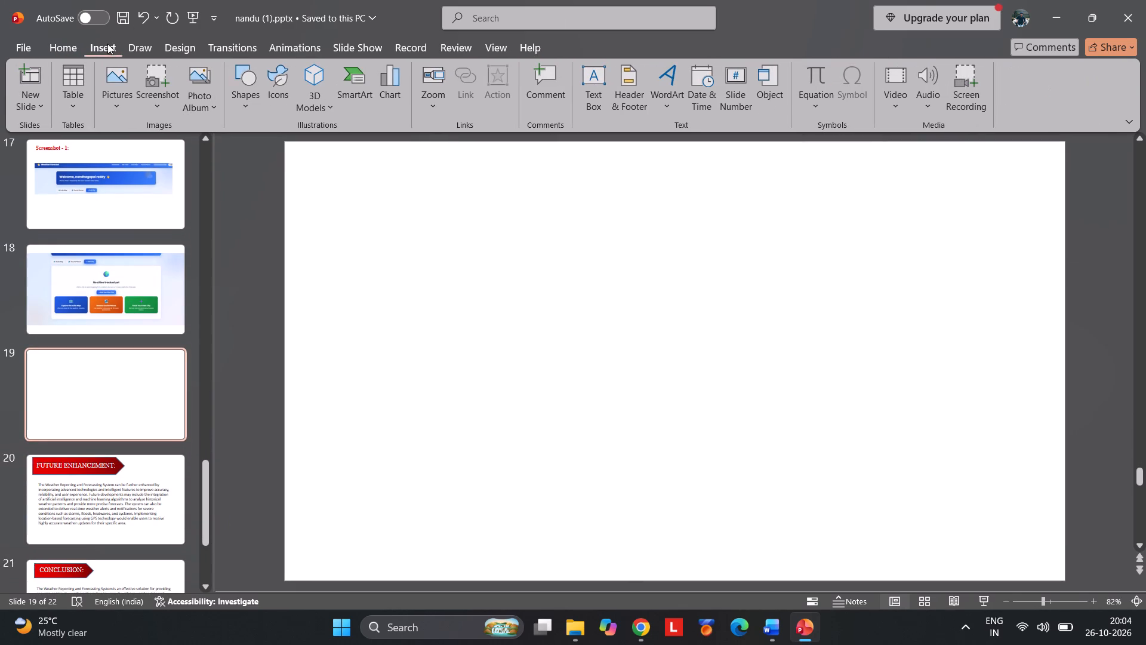
{"action": "left_click", "coordinate": [116, 62]}
{"action": "left_click", "coordinate": [150, 156]}
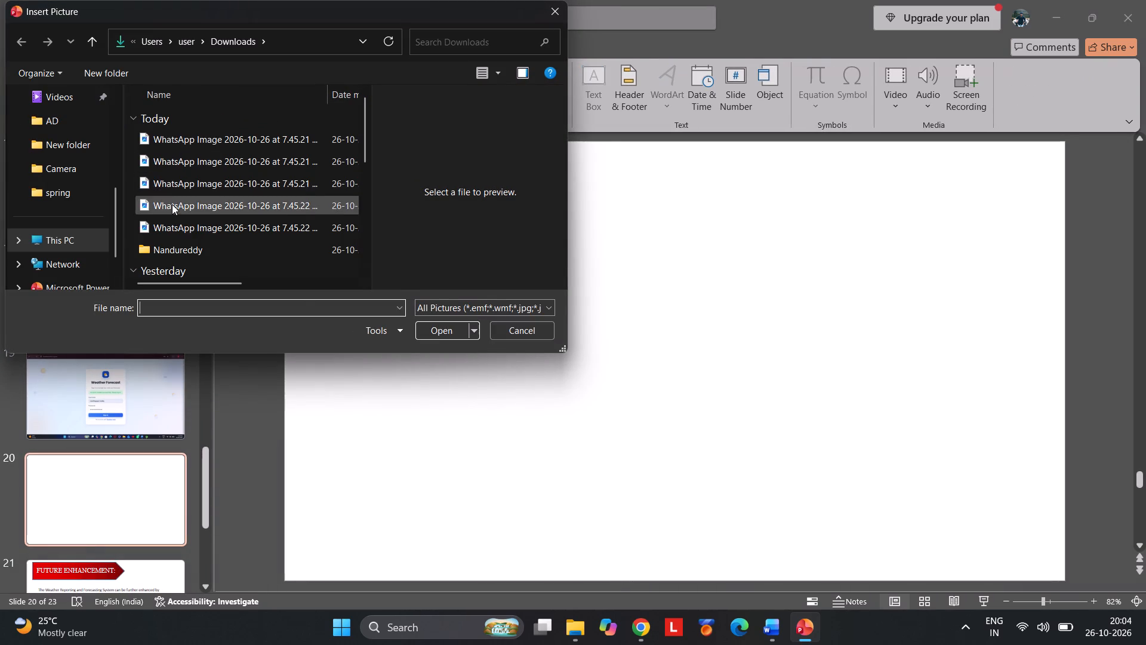
Insert the first of the two WhatsApp Image 2026-10-26 at 7.45.22 pictures from Downloads onto the blank slide 20.
{"action": "double_click", "coordinate": [172, 204]}
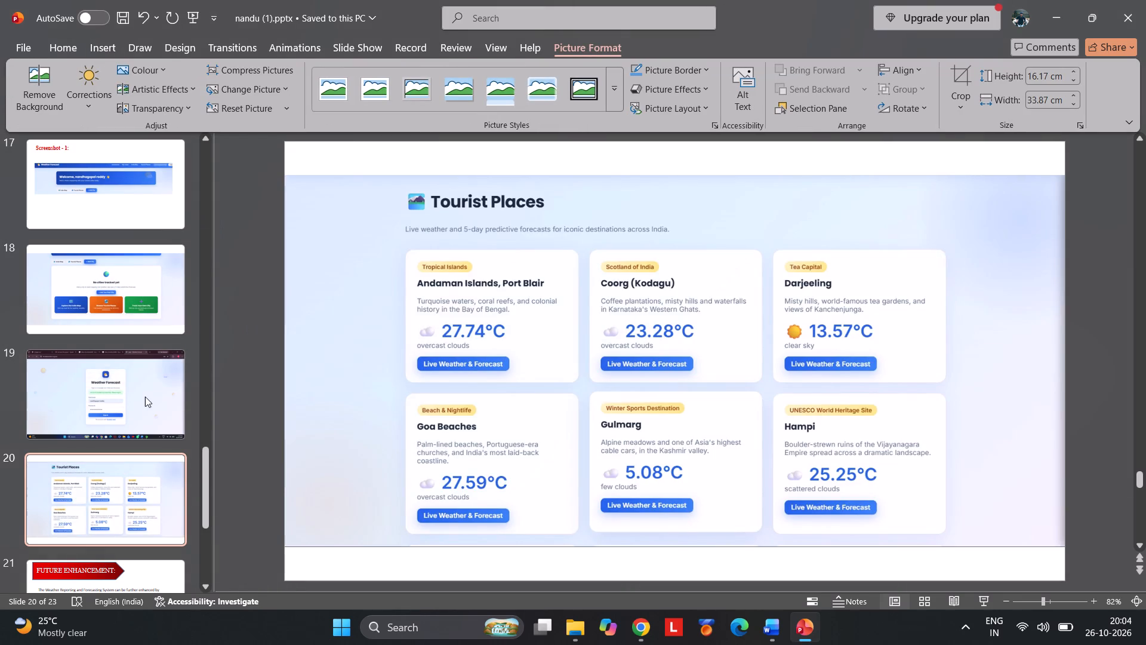
Look back over the slides up to the title slide and open the file options for saving the presentation.
{"action": "scroll", "coordinate": [145, 397], "scroll_direction": "down", "scroll_amount": 3}
{"action": "scroll", "coordinate": [145, 397], "scroll_direction": "up", "scroll_amount": 7}
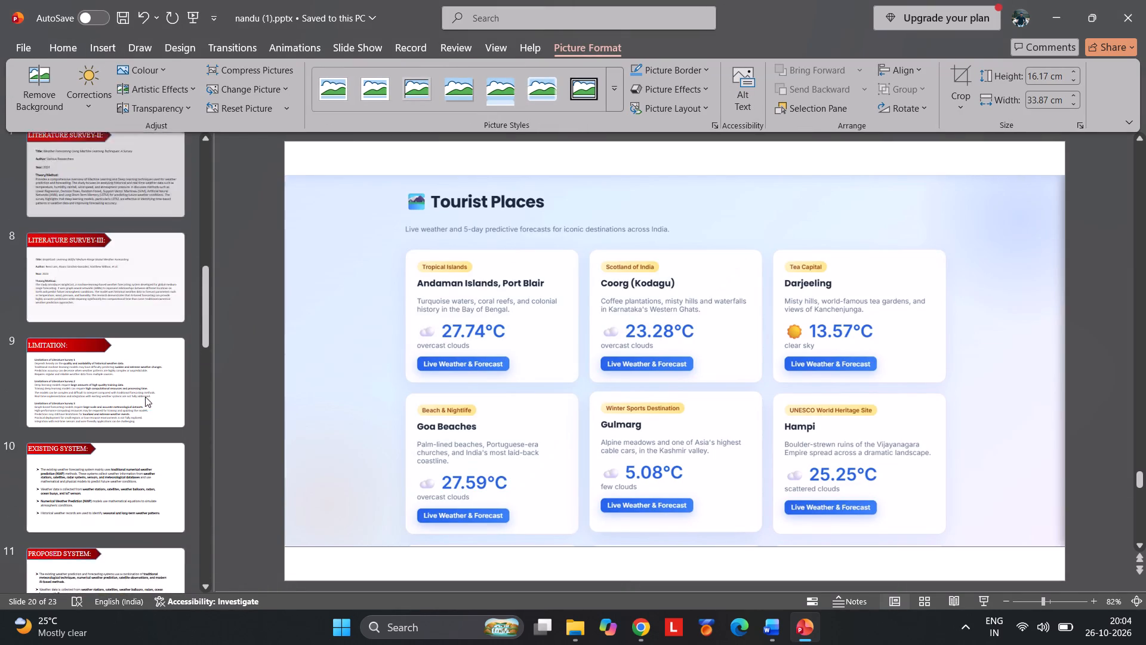
{"action": "scroll", "coordinate": [145, 397], "scroll_direction": "up", "scroll_amount": 5}
{"action": "left_click", "coordinate": [23, 45]}
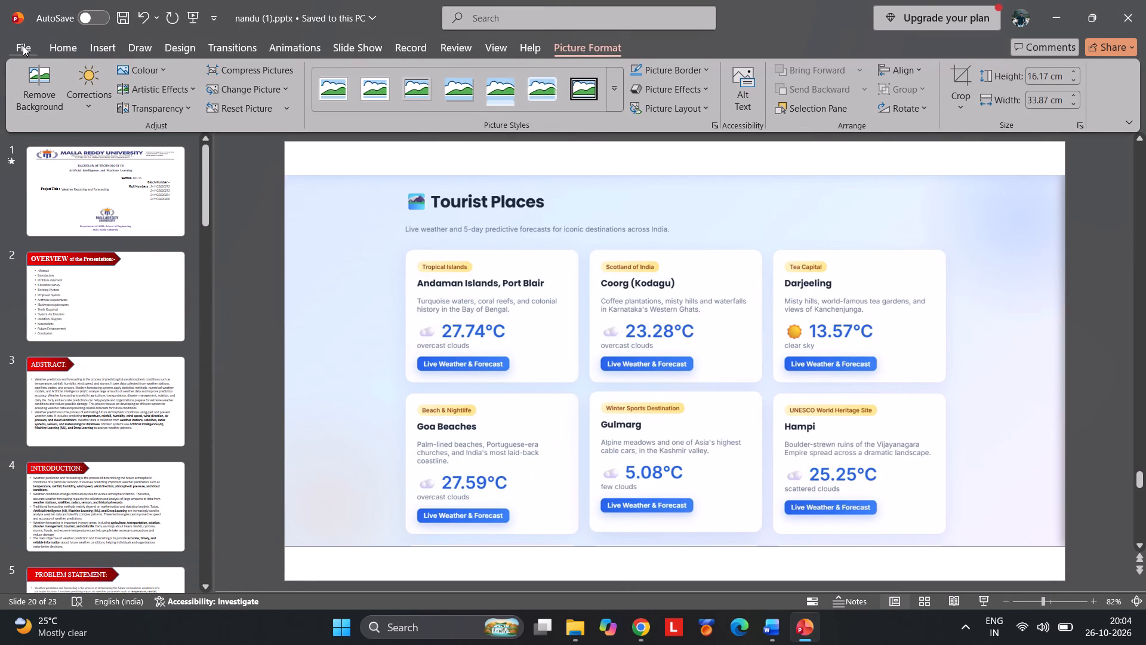
{"action": "left_click", "coordinate": [50, 252]}
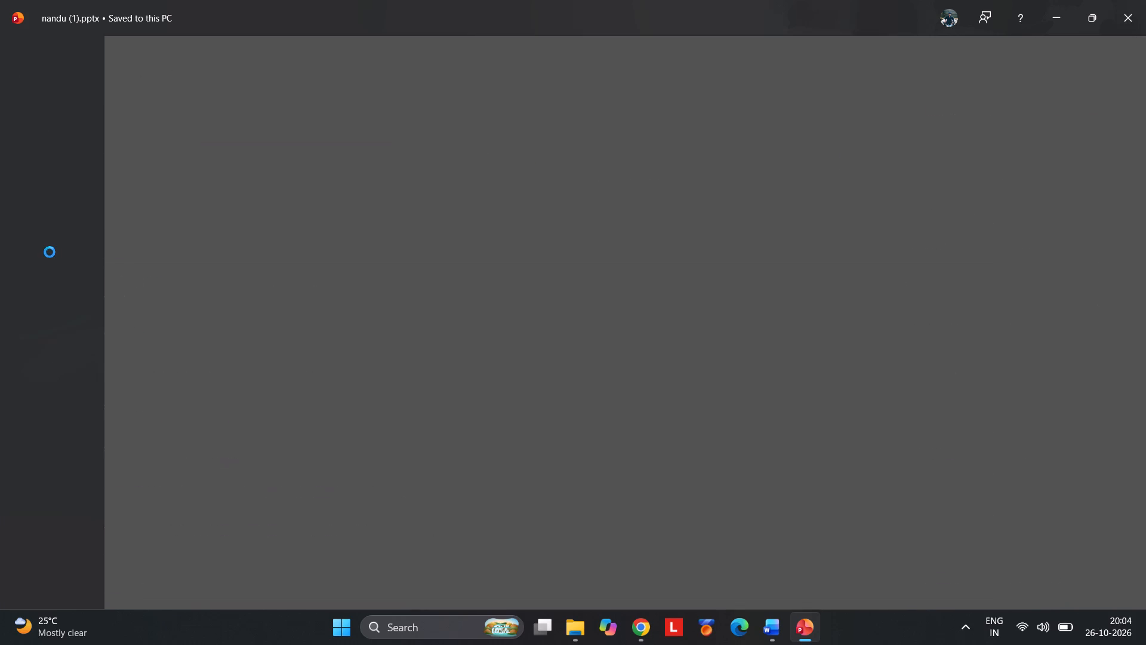
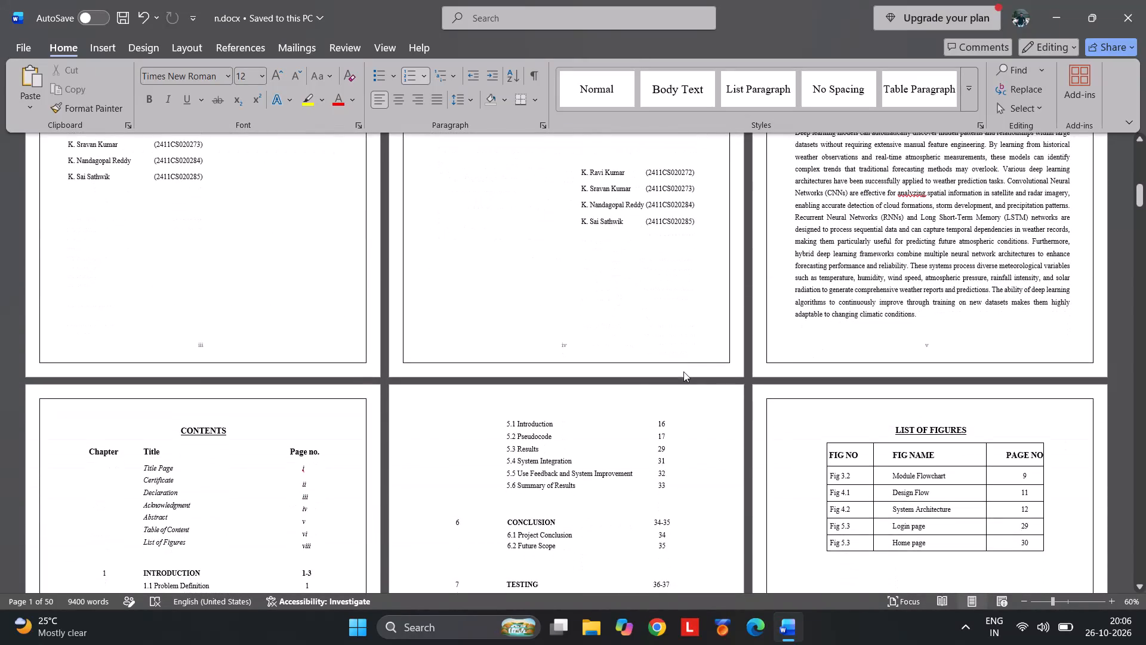
Look through the Contents and List of Figures pages of the project report n.docx.
{"action": "scroll", "coordinate": [683, 371], "scroll_direction": "down", "scroll_amount": 3}
{"action": "left_click", "coordinate": [710, 392]}
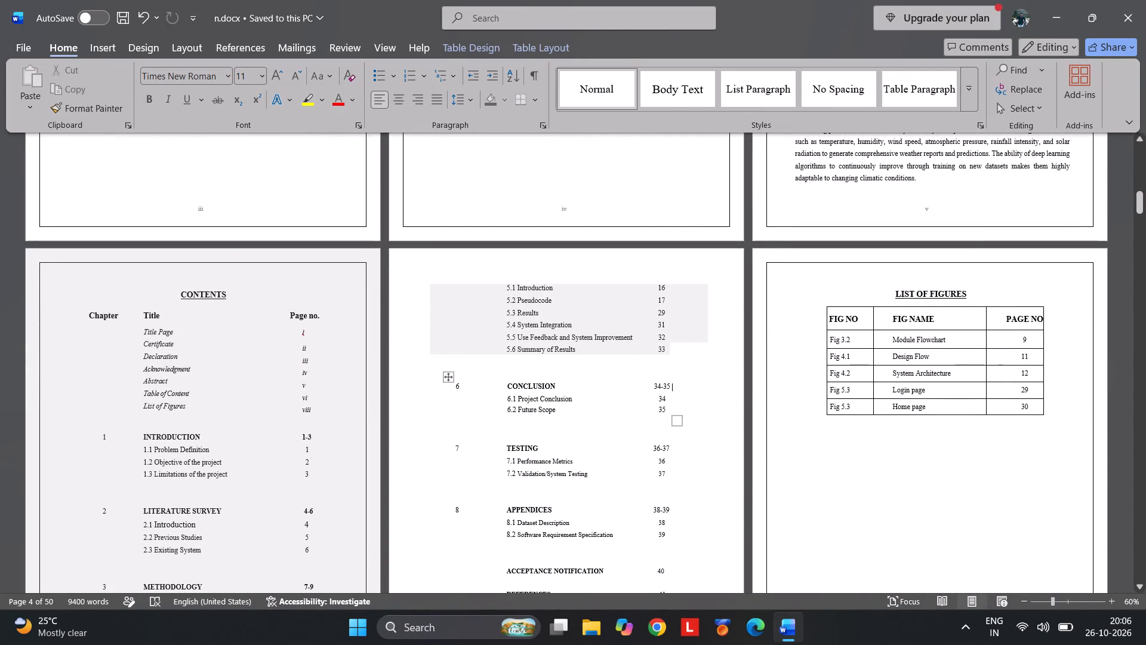
{"action": "scroll", "coordinate": [729, 414], "scroll_direction": "down", "scroll_amount": 2}
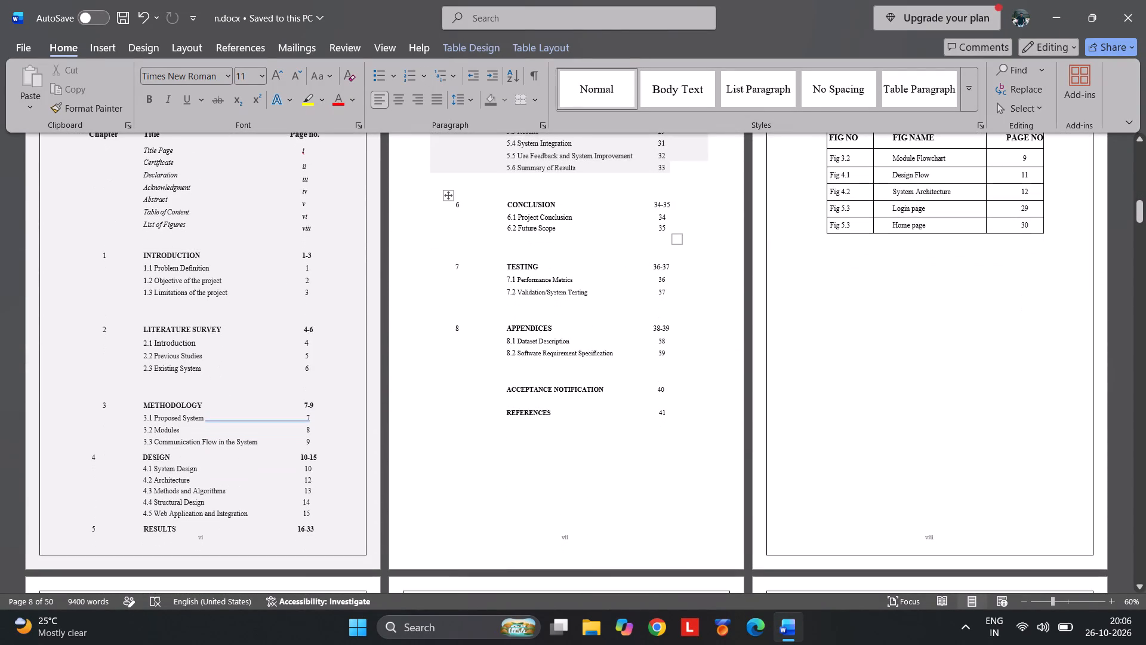
Look through the n.docx report from the table of contents to the references, checking the 5.3 Results pages and their website screenshots.
{"action": "scroll", "coordinate": [729, 414], "scroll_direction": "down", "scroll_amount": 9}
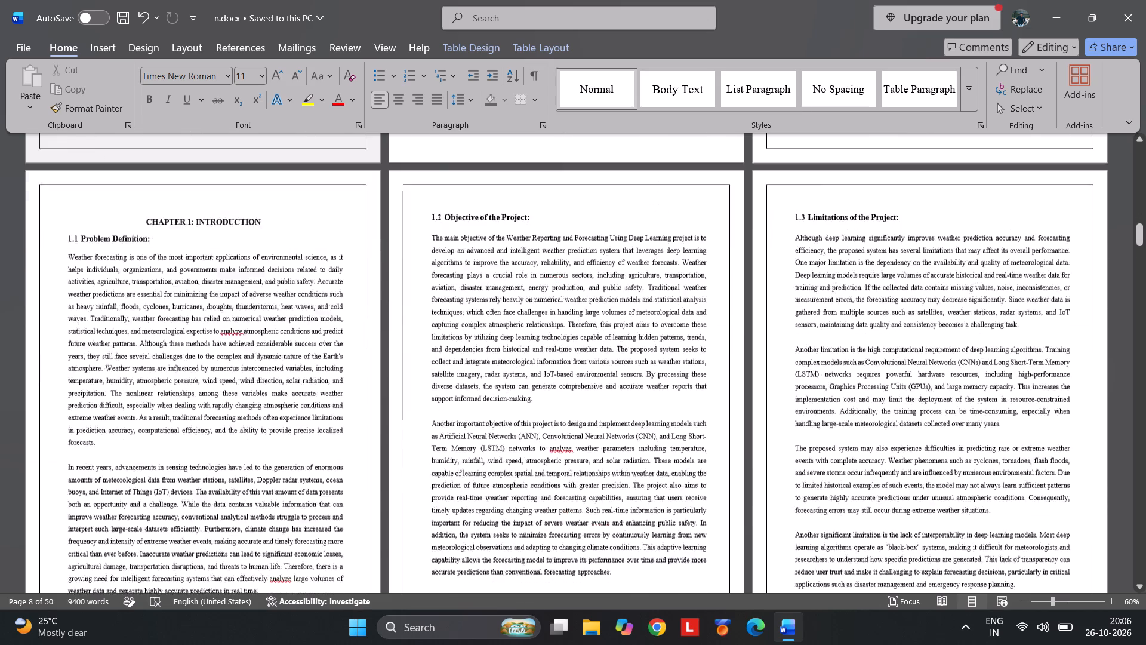
{"action": "scroll", "coordinate": [729, 414], "scroll_direction": "down", "scroll_amount": 13}
{"action": "scroll", "coordinate": [729, 414], "scroll_direction": "down", "scroll_amount": 20}
{"action": "scroll", "coordinate": [729, 414], "scroll_direction": "down", "scroll_amount": 20}
{"action": "scroll", "coordinate": [729, 414], "scroll_direction": "down", "scroll_amount": 8}
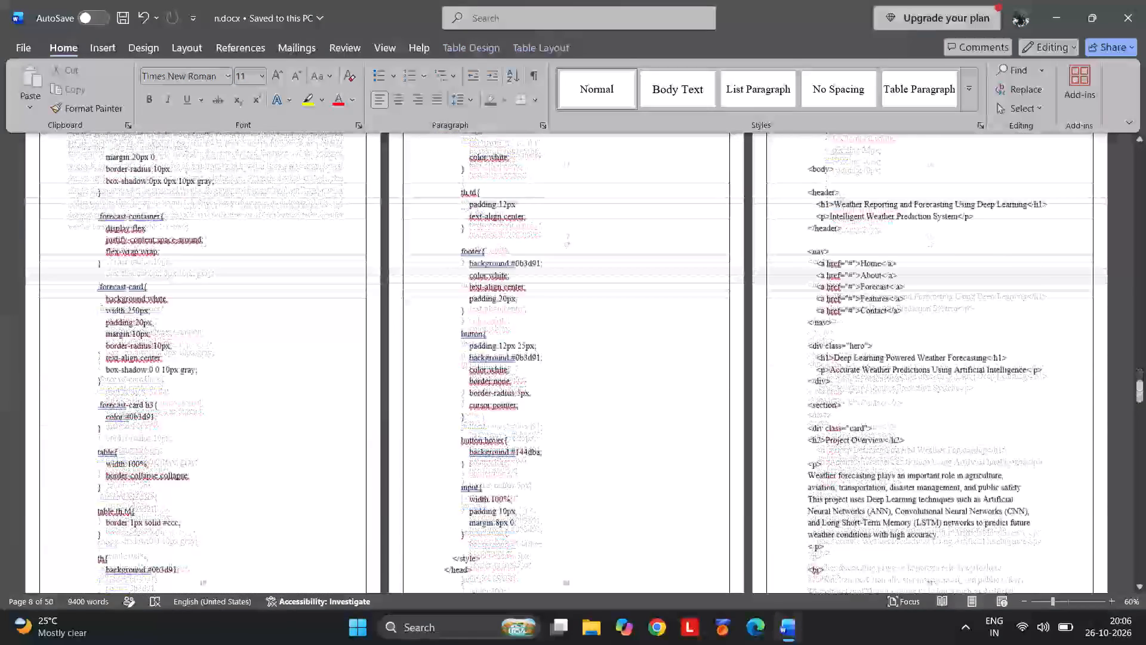
{"action": "scroll", "coordinate": [729, 414], "scroll_direction": "down", "scroll_amount": 9}
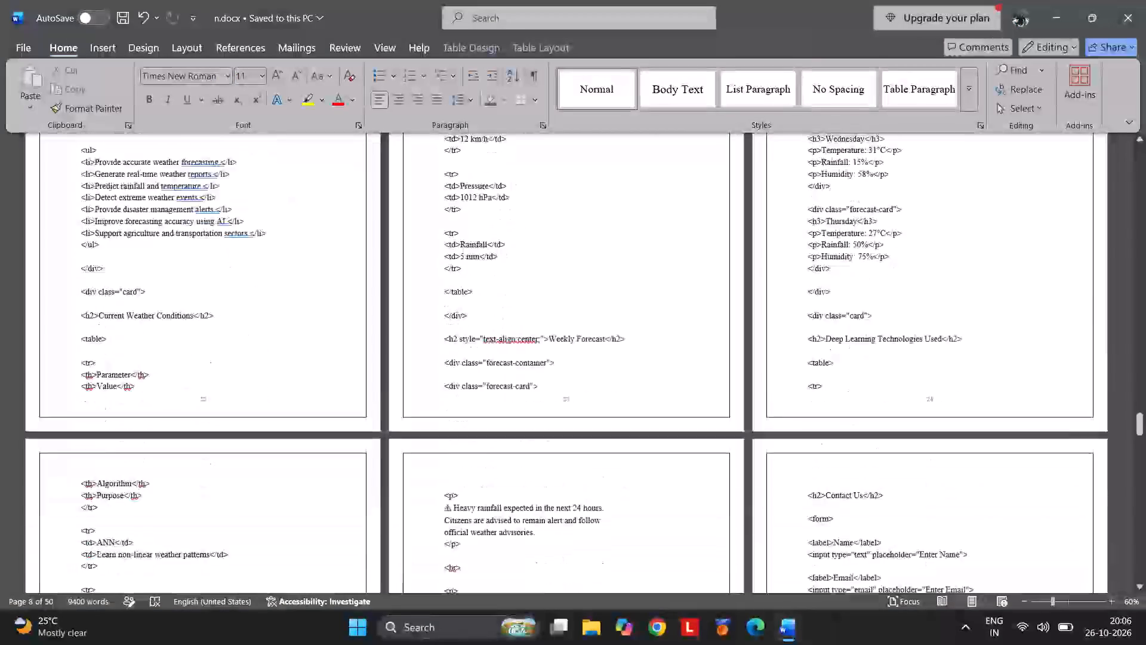
{"action": "scroll", "coordinate": [729, 414], "scroll_direction": "down", "scroll_amount": 11}
{"action": "scroll", "coordinate": [729, 414], "scroll_direction": "up", "scroll_amount": 6}
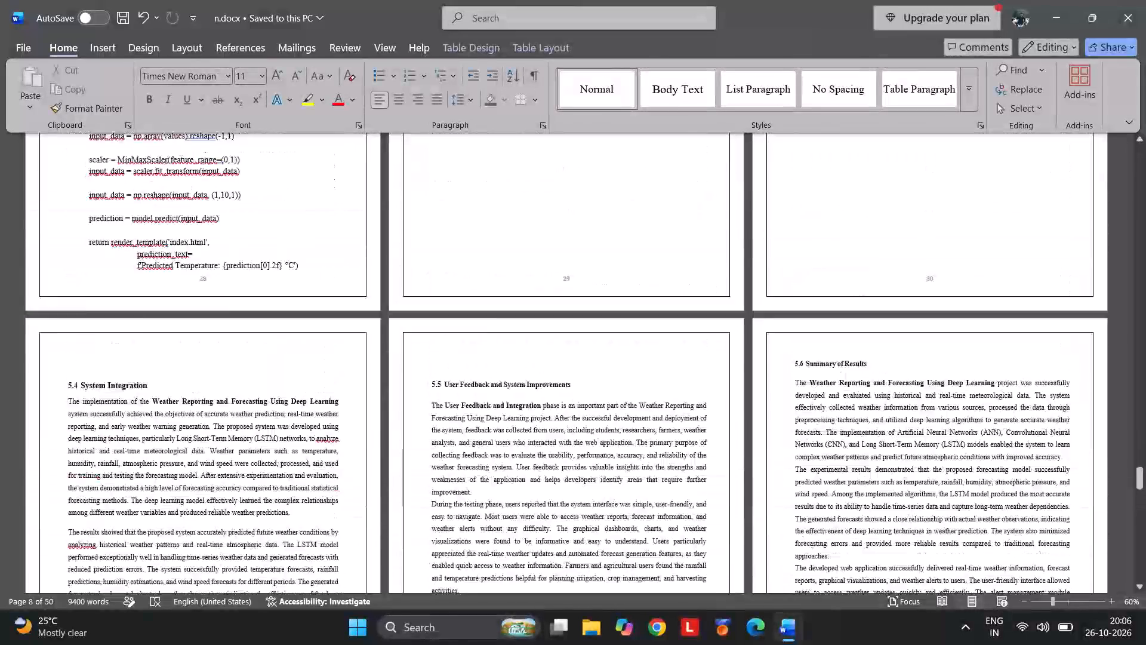
{"action": "scroll", "coordinate": [729, 414], "scroll_direction": "up", "scroll_amount": 2}
{"action": "scroll", "coordinate": [729, 414], "scroll_direction": "down", "scroll_amount": 10}
{"action": "scroll", "coordinate": [729, 414], "scroll_direction": "up", "scroll_amount": 5}
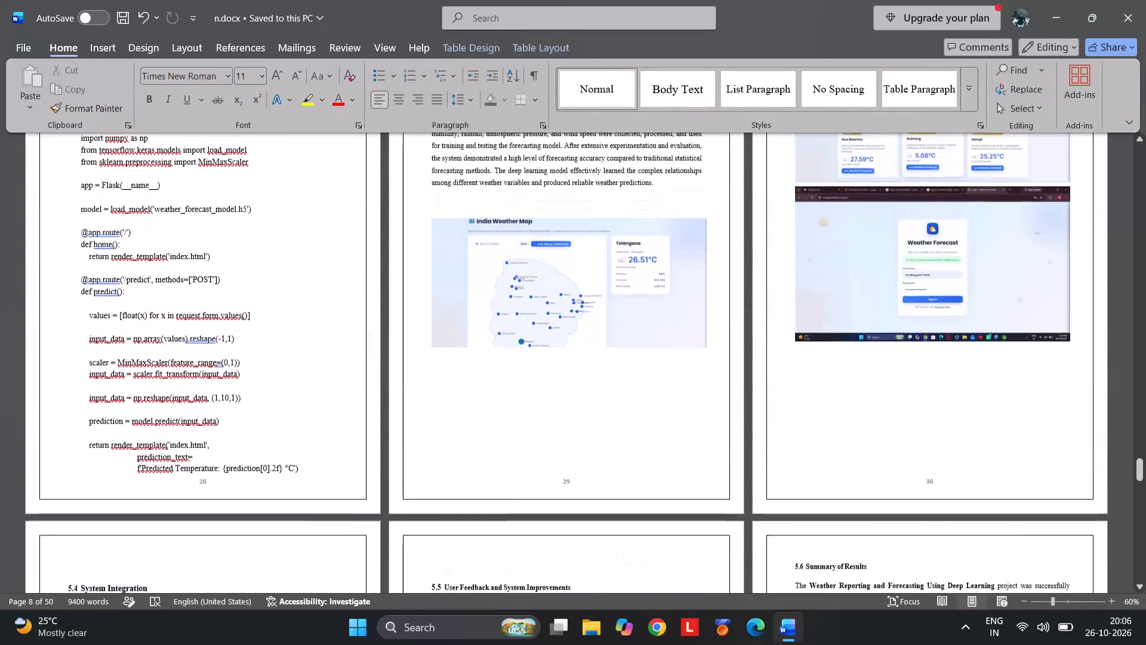
{"action": "scroll", "coordinate": [729, 414], "scroll_direction": "down", "scroll_amount": 1}
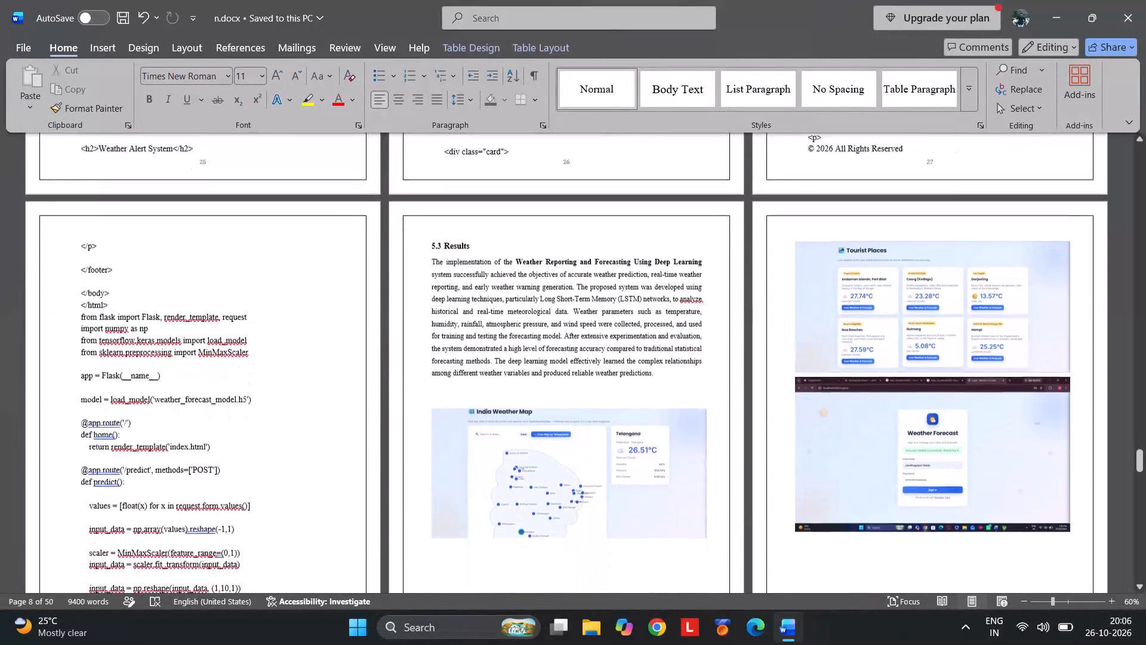
{"action": "scroll", "coordinate": [729, 414], "scroll_direction": "down", "scroll_amount": 2}
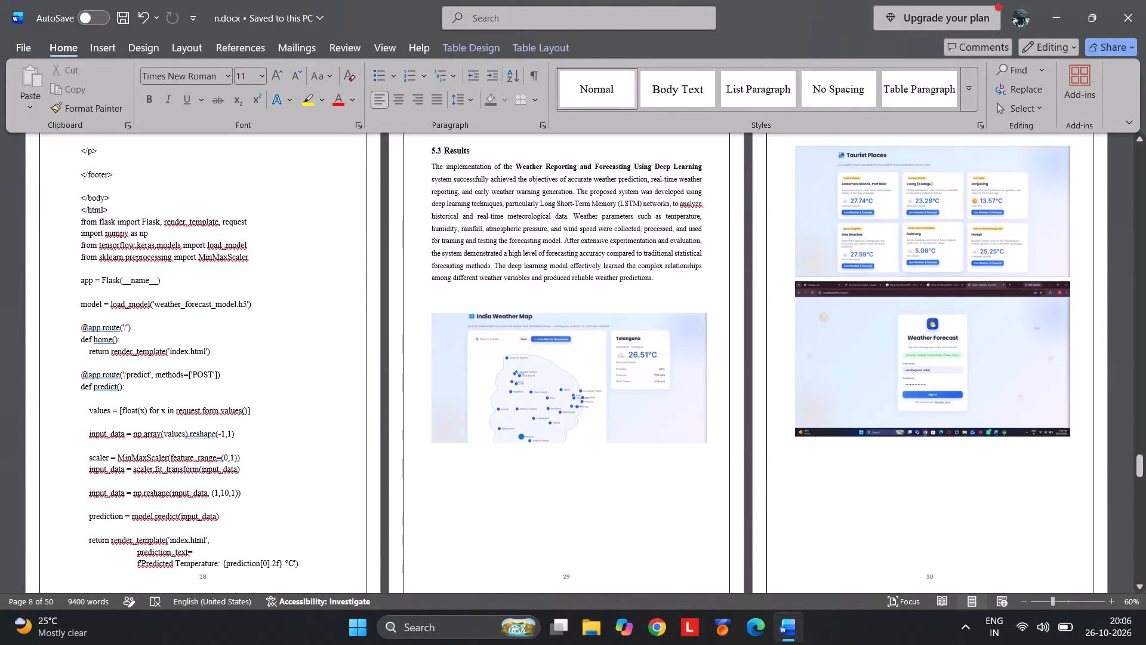
{"action": "scroll", "coordinate": [729, 414], "scroll_direction": "down", "scroll_amount": 16}
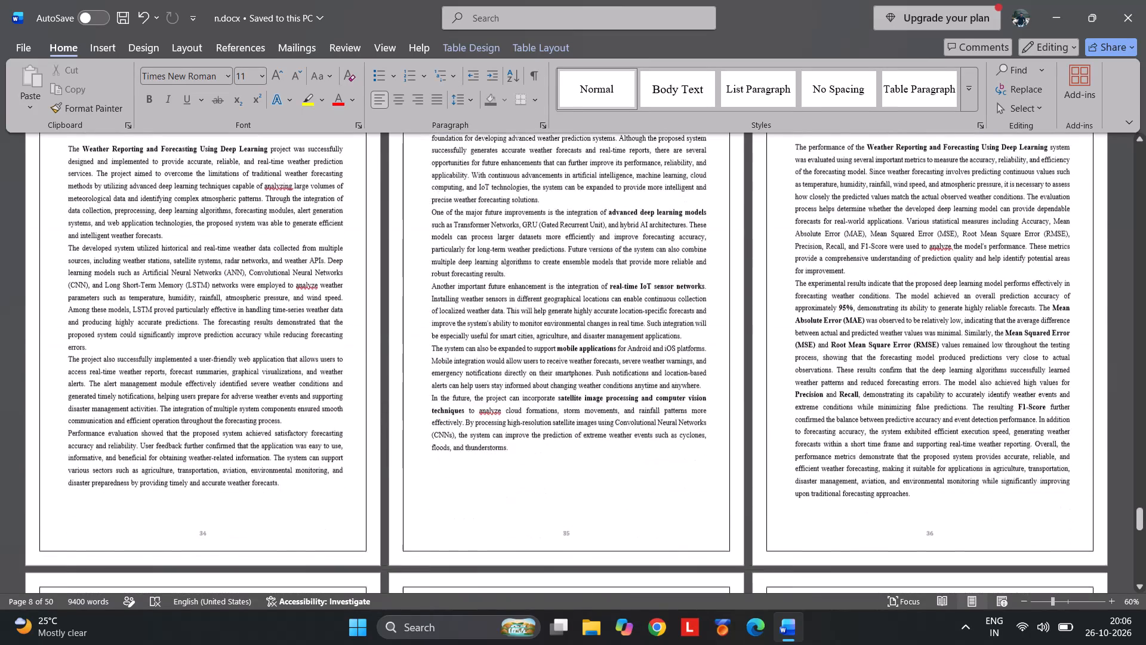
{"action": "scroll", "coordinate": [729, 414], "scroll_direction": "down", "scroll_amount": 20}
{"action": "scroll", "coordinate": [729, 414], "scroll_direction": "down", "scroll_amount": 20}
{"action": "scroll", "coordinate": [729, 414], "scroll_direction": "down", "scroll_amount": 20}
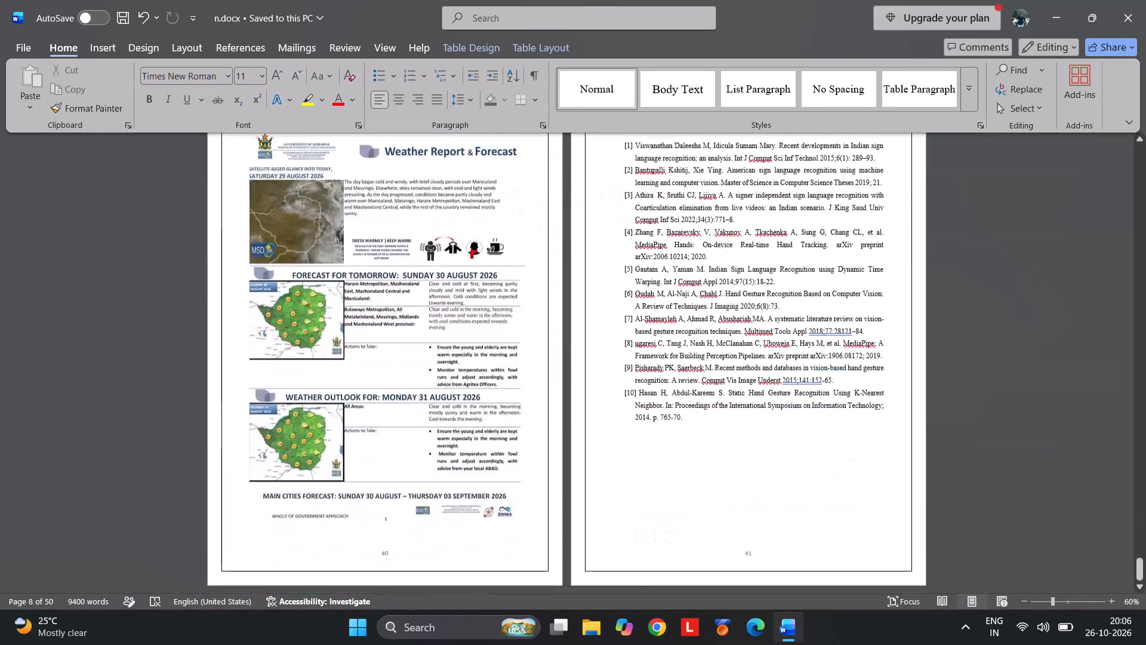
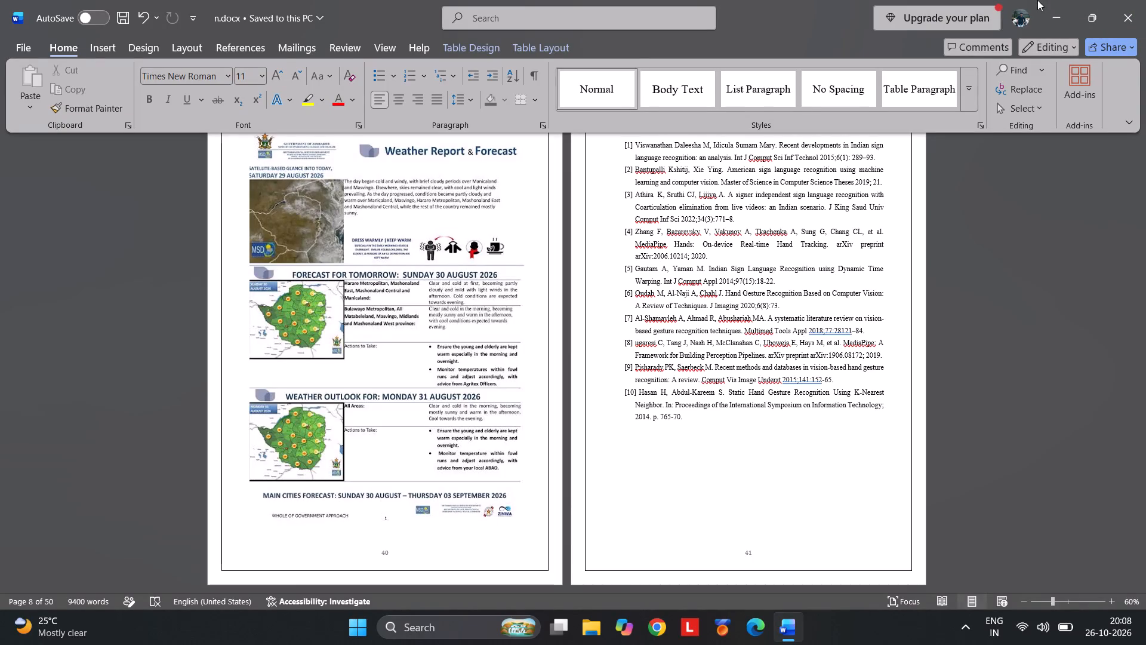
Minimize the n.docx report window to return to the desktop.
{"action": "left_click", "coordinate": [1059, 1]}
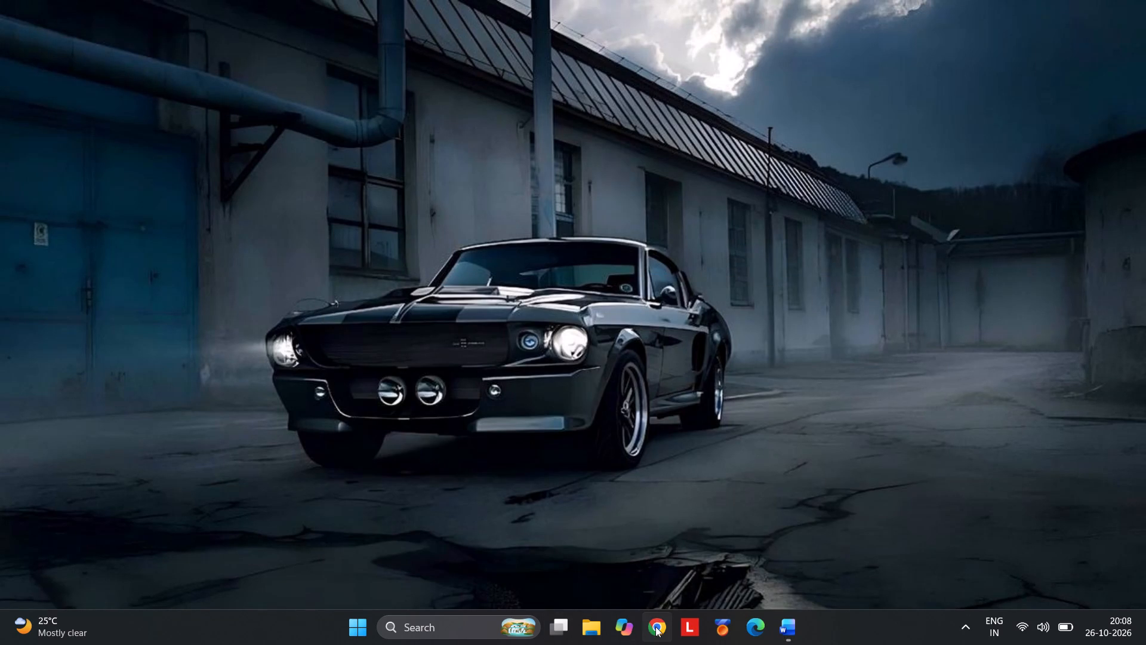